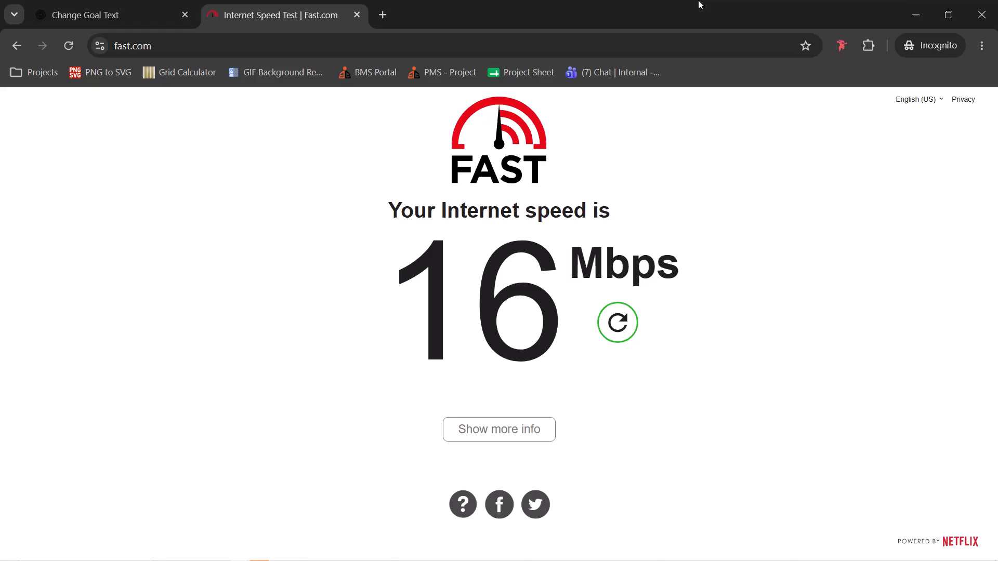
Close the Fast.com speed test page and switch to the Snagd Up design file in Figma.
key(ctrl+w)
key(alt+Tab)
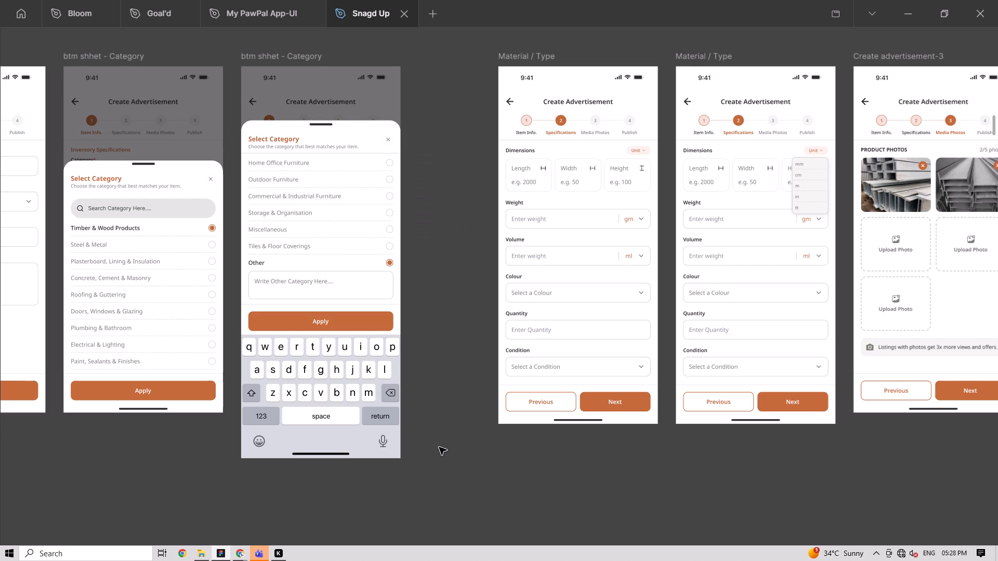
Look over the advertisement creation, advertisement management and seller-side chat screens in the Snagd Up file.
shift+scroll(461, 416, down, 2)
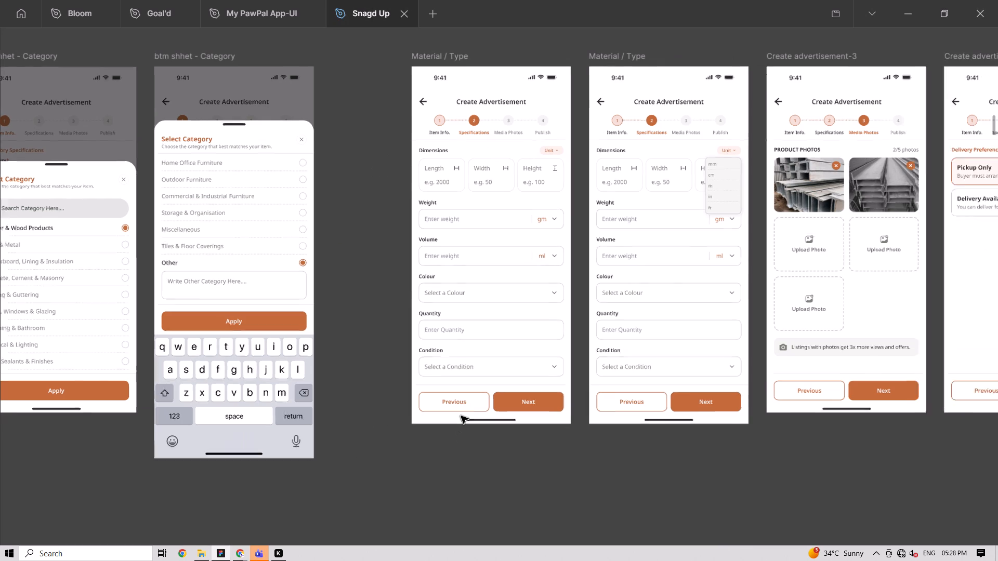
shift+scroll(461, 416, down, 7)
ctrl+scroll(729, 332, down, 5)
shift+scroll(728, 332, down, 7)
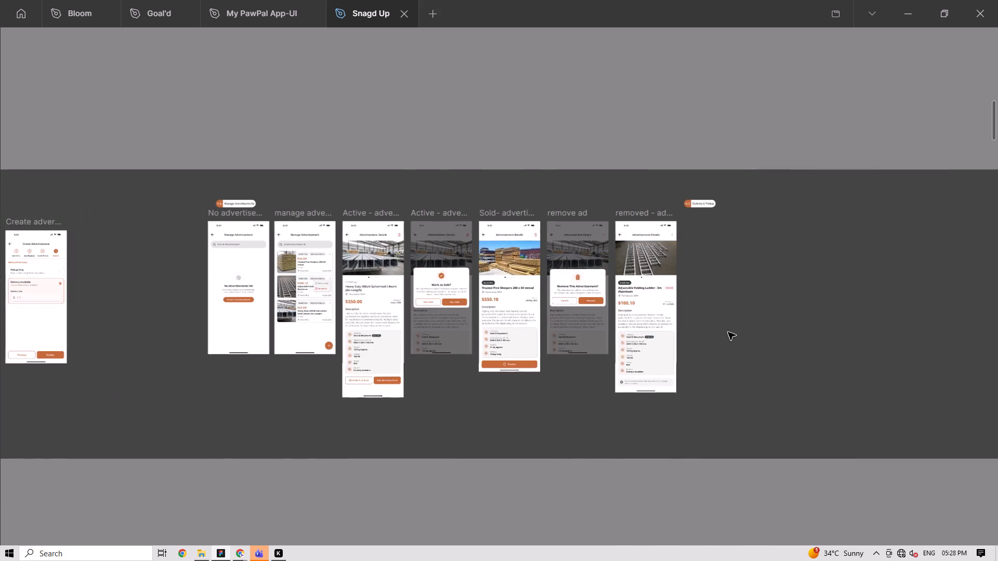
ctrl+scroll(557, 328, up, 3)
ctrl+scroll(737, 346, down, 10)
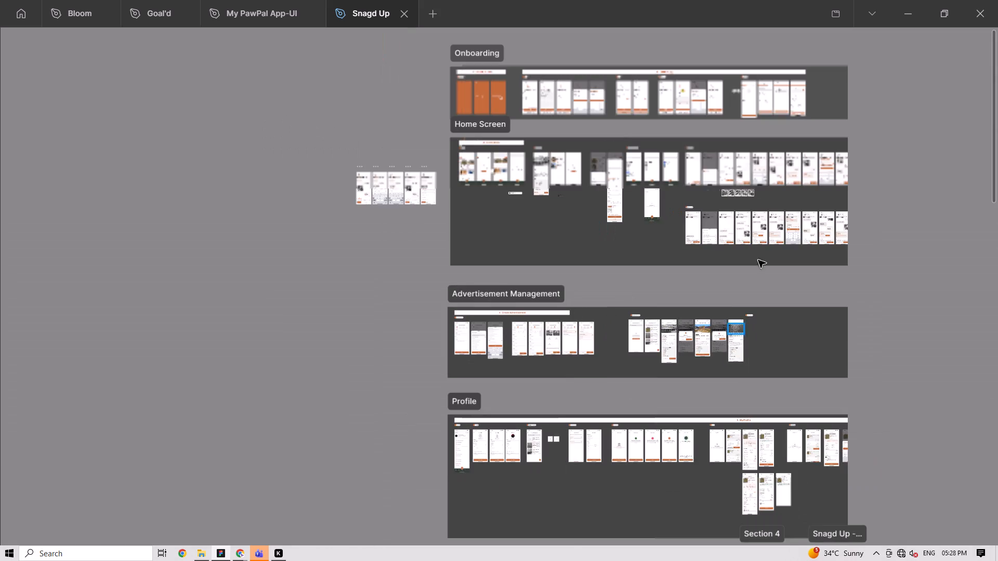
ctrl+scroll(746, 213, up, 10)
ctrl+scroll(518, 319, down, 4)
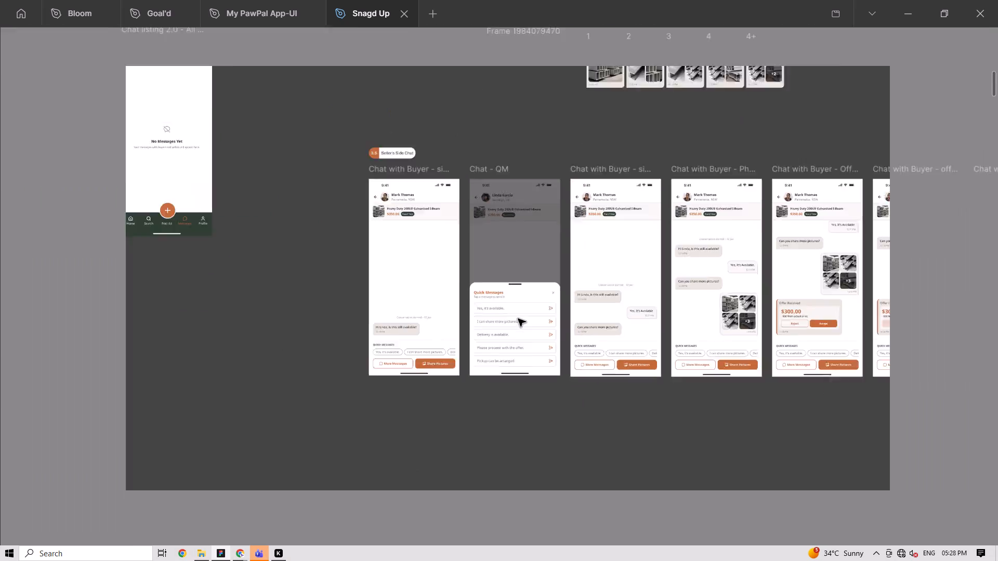
ctrl+scroll(518, 319, down, 3)
shift+scroll(624, 330, down, 10)
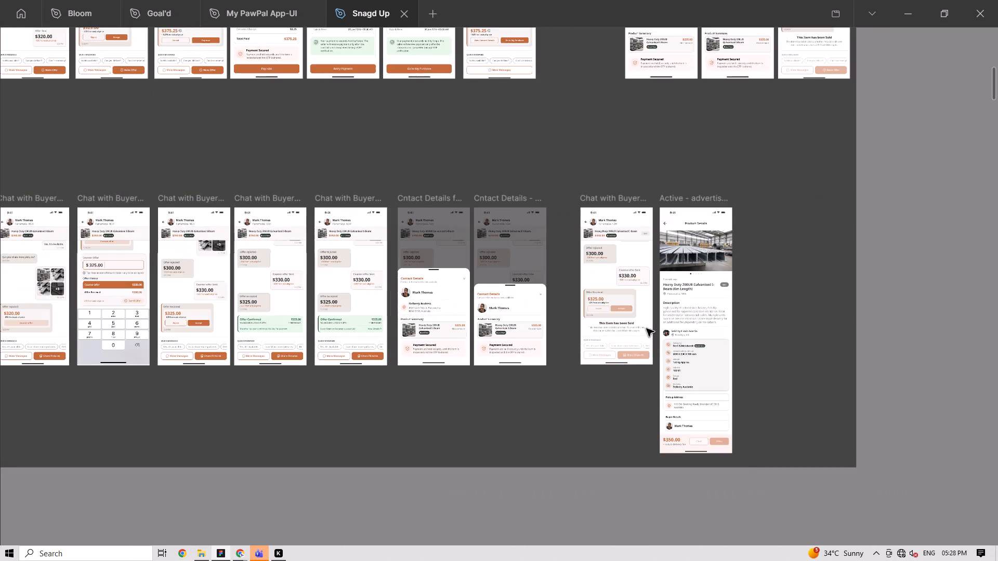
ctrl+scroll(698, 332, down, 4)
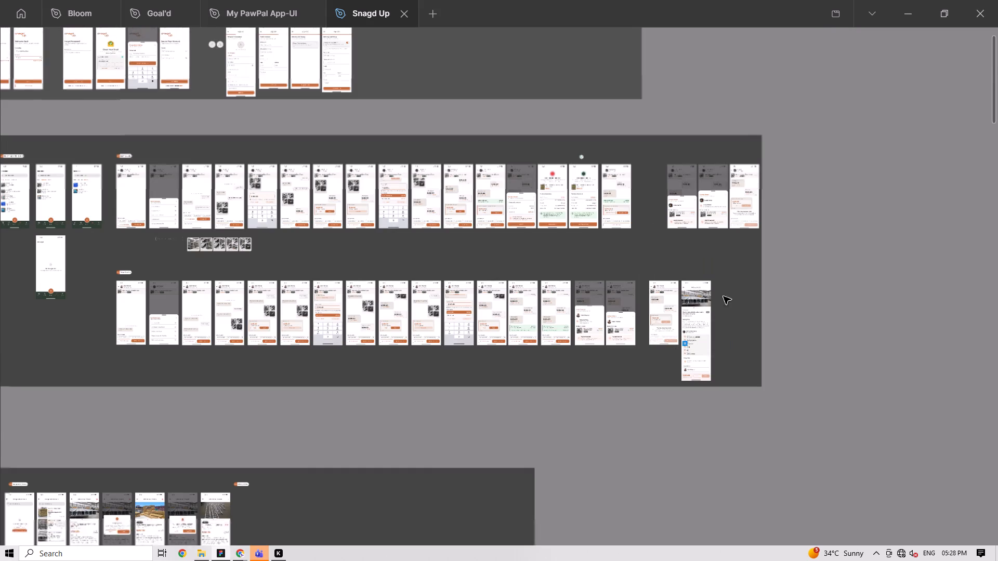
Examine the delivery and pickup Contact Details sheets in the buyer and seller chat flows, including address and product summary.
ctrl+scroll(738, 203, up, 5)
ctrl+scroll(644, 219, up, 3)
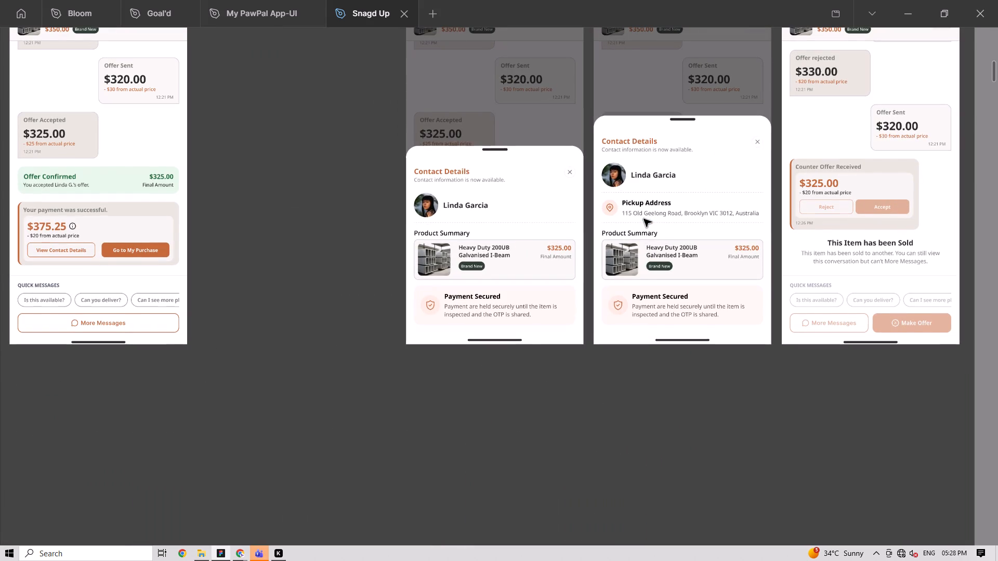
ctrl+scroll(644, 219, up, 1)
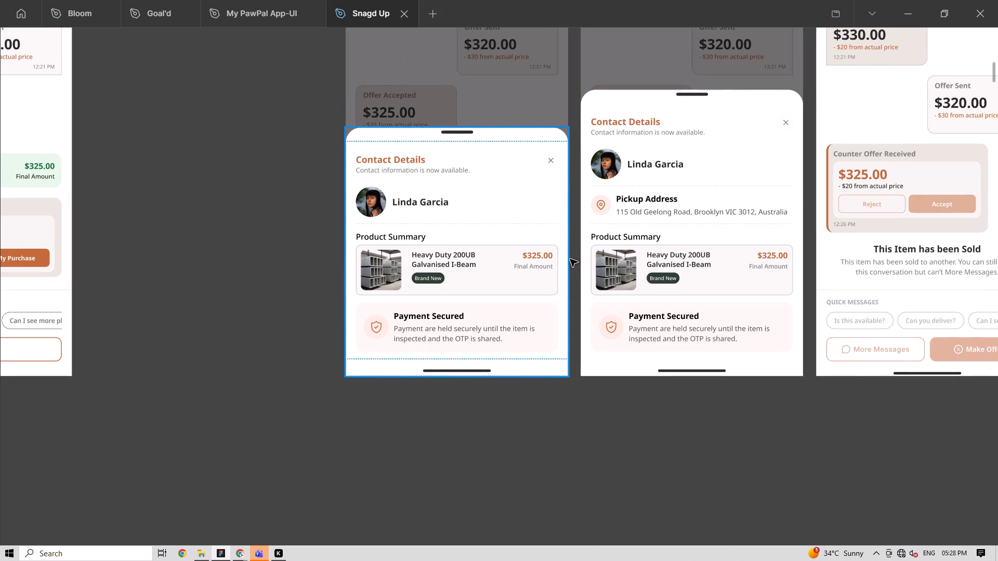
ctrl+click(530, 280)
ctrl+click(693, 280)
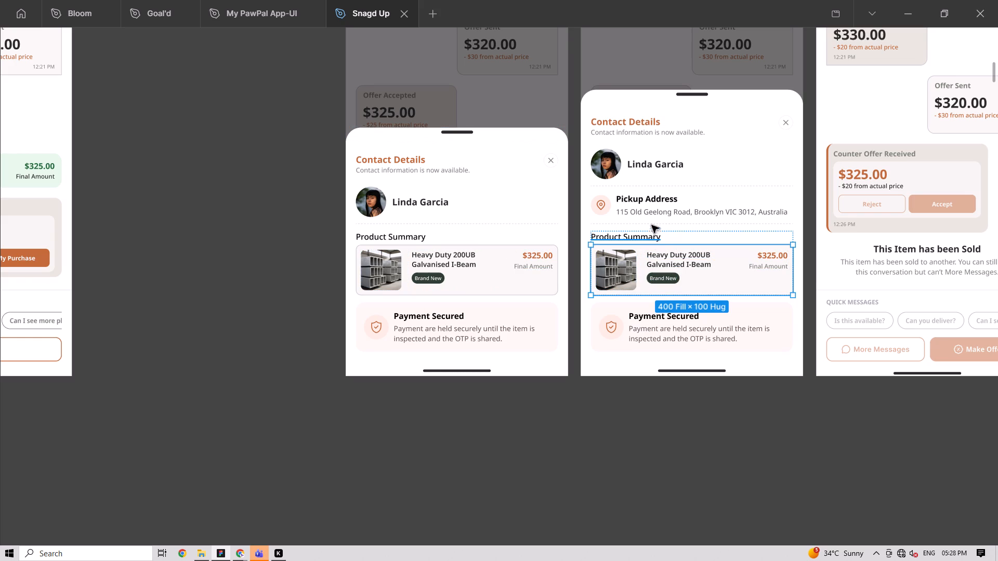
ctrl+click(672, 211)
ctrl+click(627, 192)
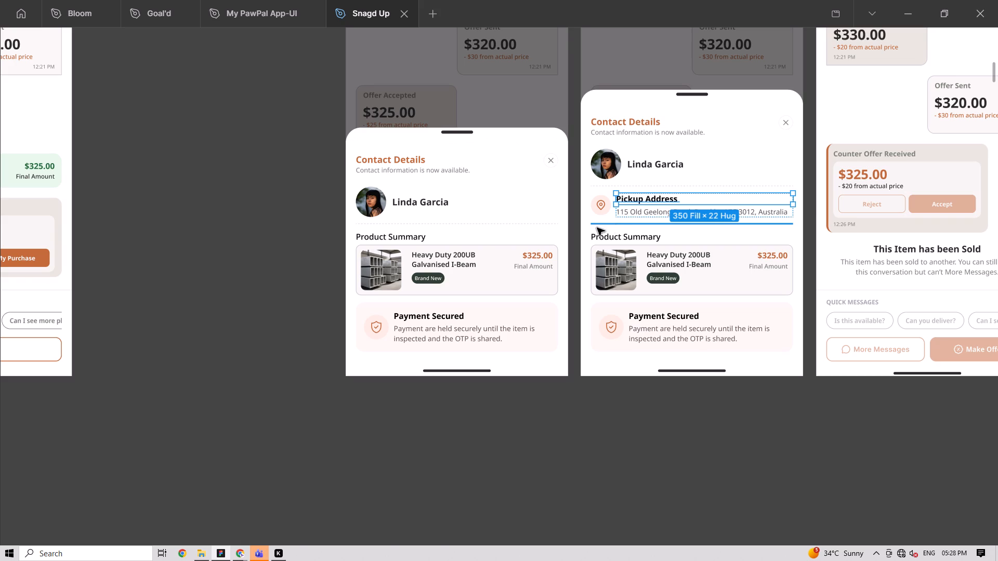
ctrl+scroll(595, 228, down, 10)
click(723, 265)
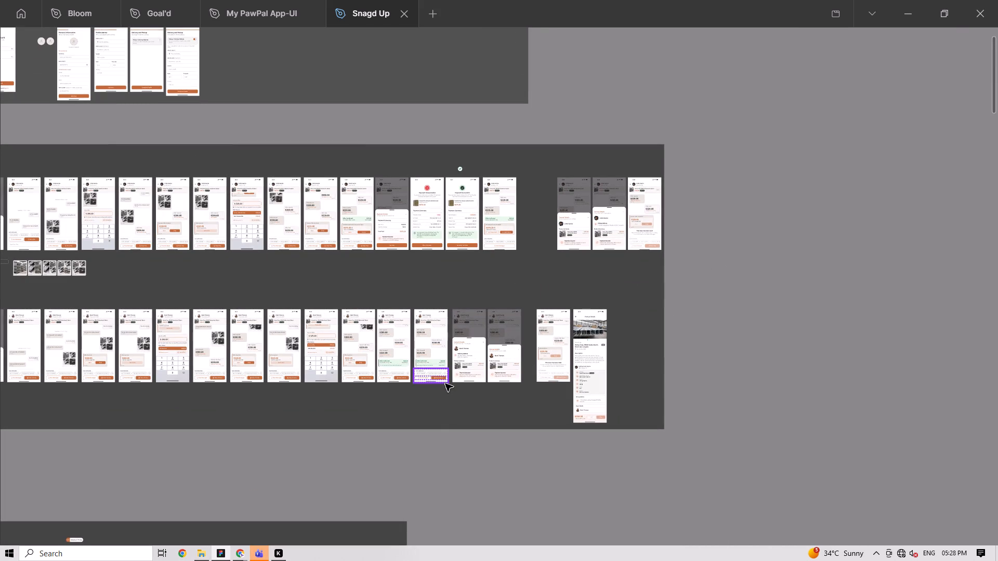
ctrl+scroll(451, 377, up, 5)
ctrl+scroll(507, 366, up, 2)
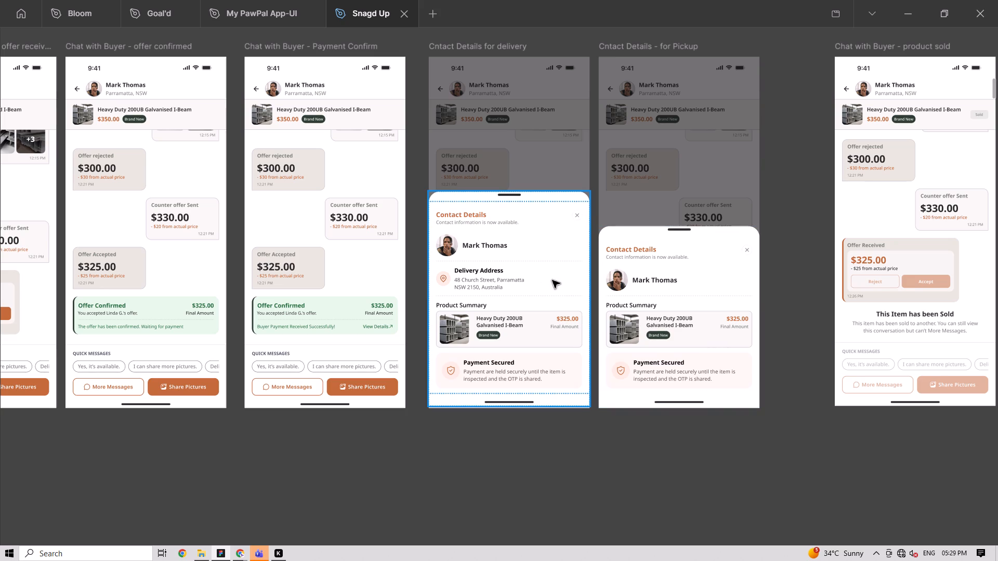
In the My PawPal App-UI file, copy the two Add new reminder frames above the Scheduling and reminders section as PNG.
click(247, 15)
ctrl+scroll(494, 199, down, 5)
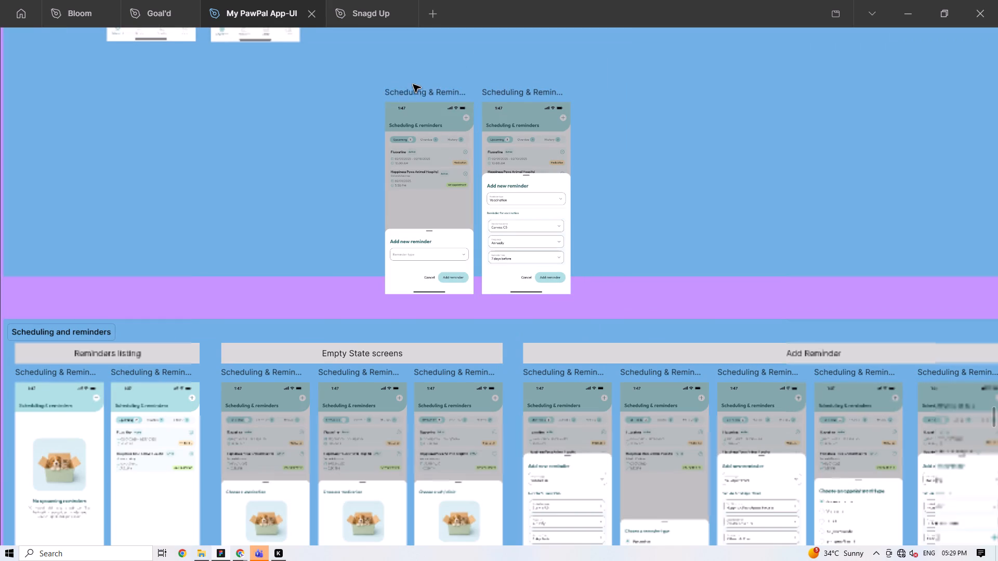
click(412, 89)
ctrl+scroll(556, 183, up, 4)
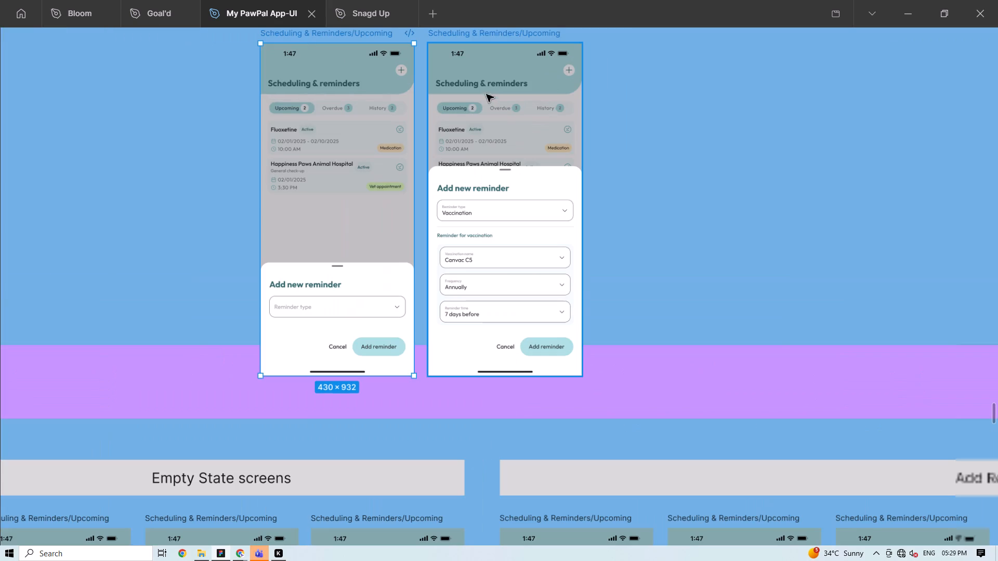
shift+click(454, 32)
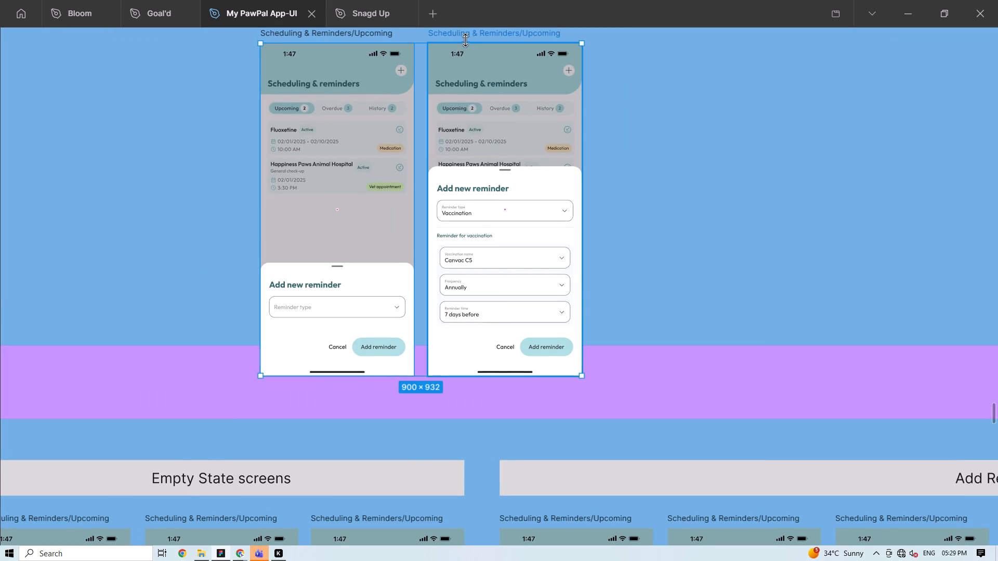
key(ctrl+shift+c)
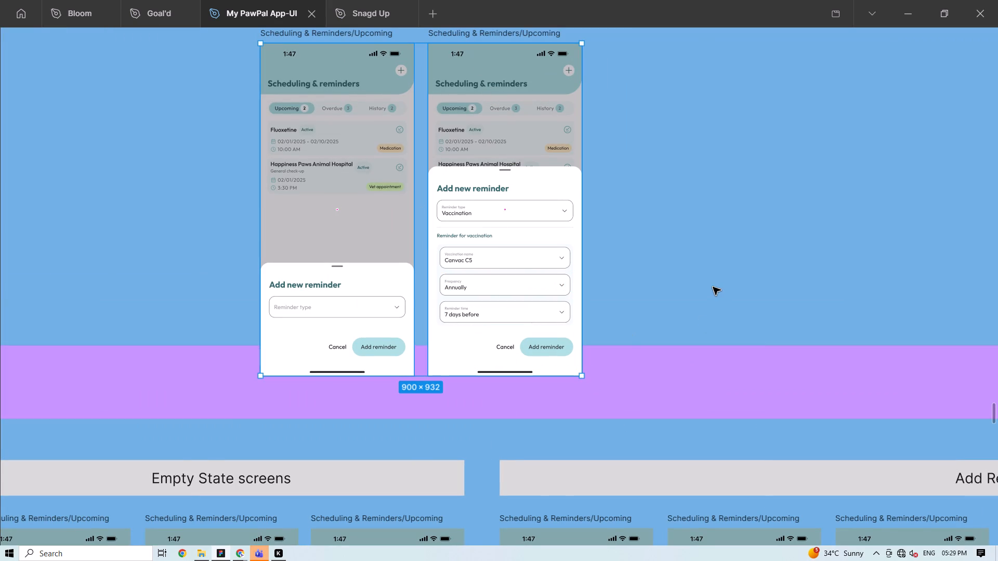
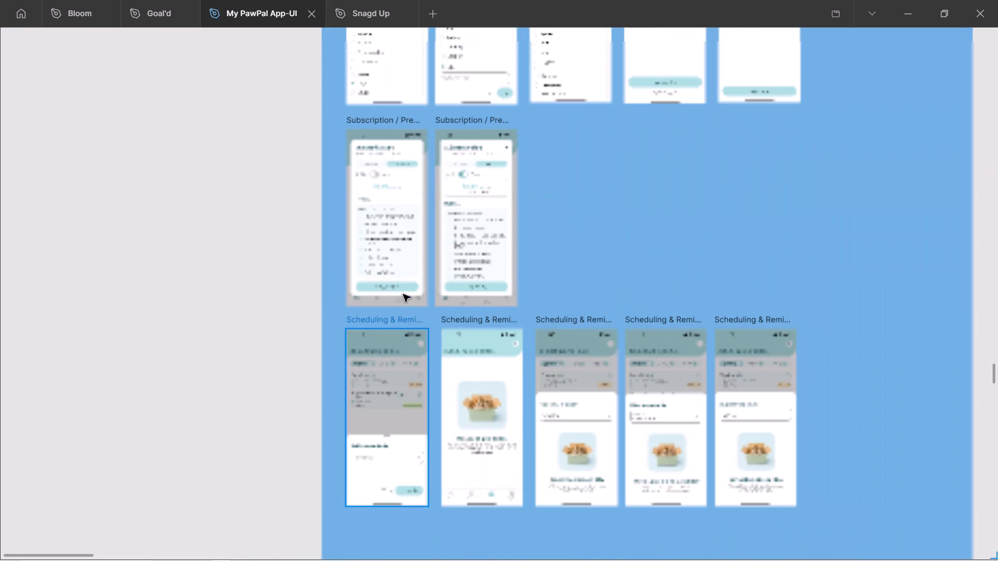
Look over the subscription and scheduling screens in the Client's feedback Changes sections dated 30 Oct and 29 Oct 2026.
ctrl+scroll(370, 213, up, 5)
ctrl+scroll(372, 219, down, 5)
scroll(406, 303, up, 2)
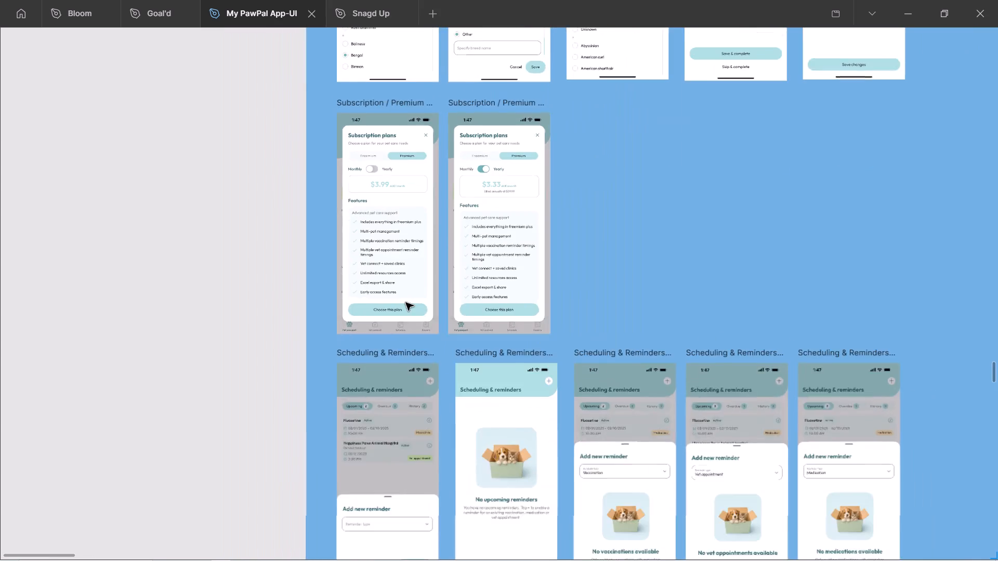
scroll(406, 303, up, 2)
ctrl+scroll(406, 303, down, 3)
scroll(407, 297, down, 3)
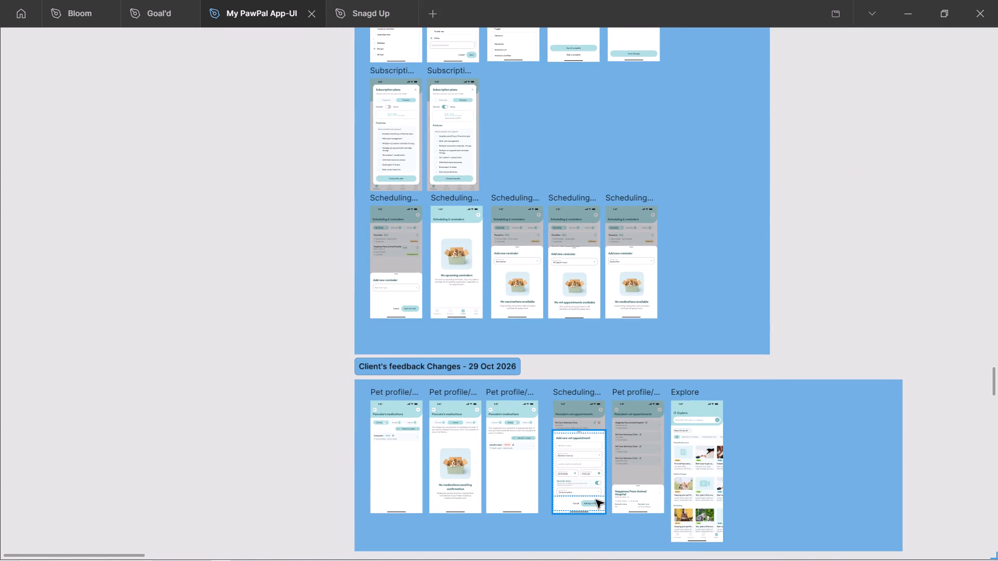
ctrl+scroll(558, 432, down, 3)
ctrl+scroll(476, 271, up, 2)
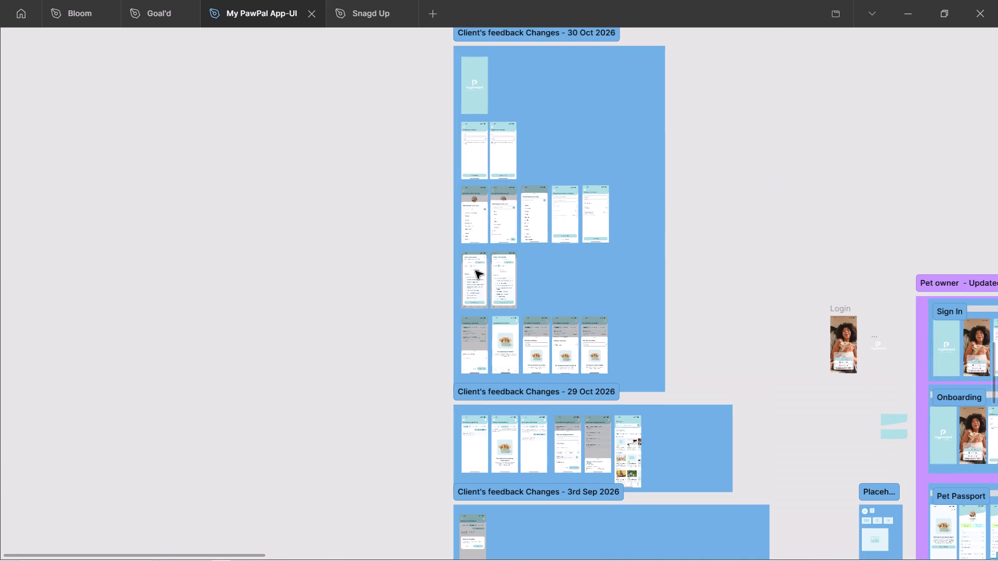
ctrl+scroll(476, 271, up, 8)
ctrl+scroll(476, 271, down, 13)
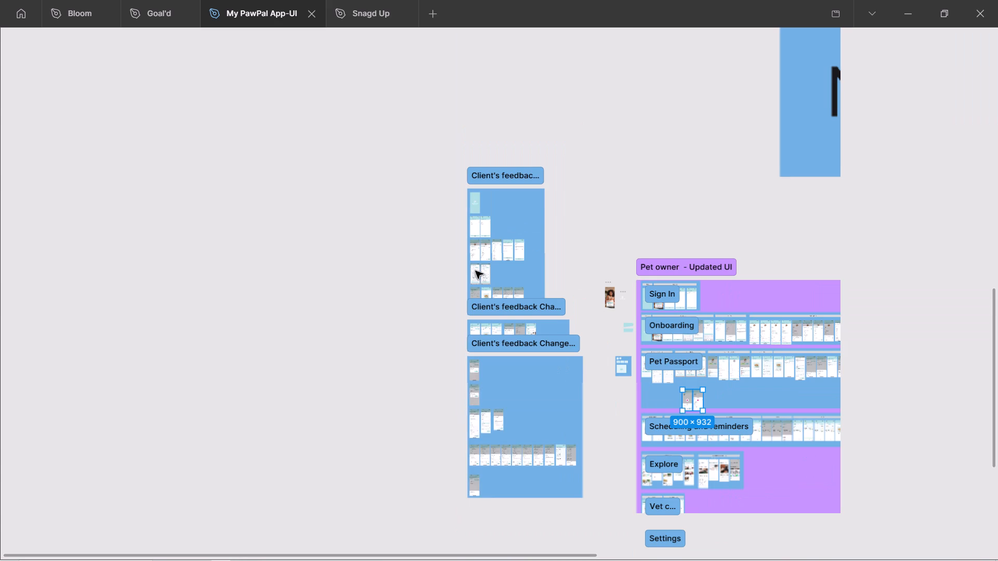
Copy the Subscription / Freemium frame under Subscription Plans in the Pet Passport section as PNG.
ctrl+scroll(476, 271, down, 6)
ctrl+scroll(545, 317, up, 6)
ctrl+scroll(716, 327, up, 2)
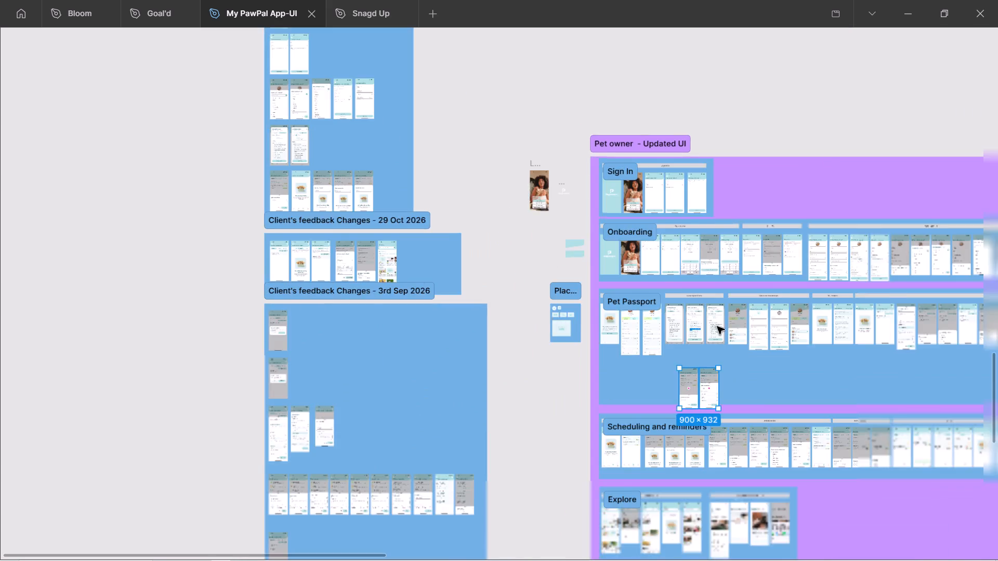
ctrl+scroll(717, 327, up, 8)
click(612, 197)
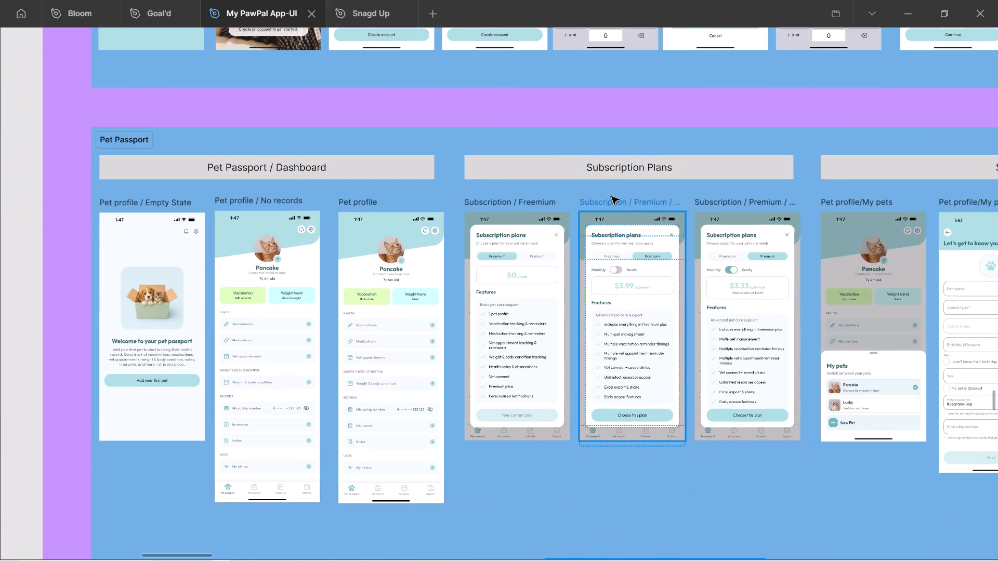
ctrl+scroll(647, 259, up, 3)
ctrl+scroll(526, 233, down, 2)
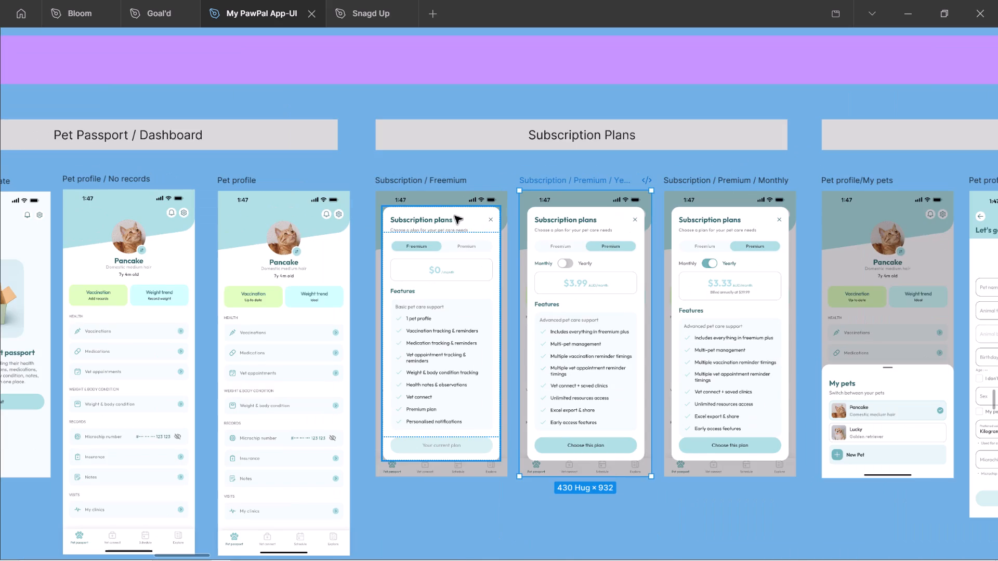
click(424, 178)
key(ctrl+shift+c)
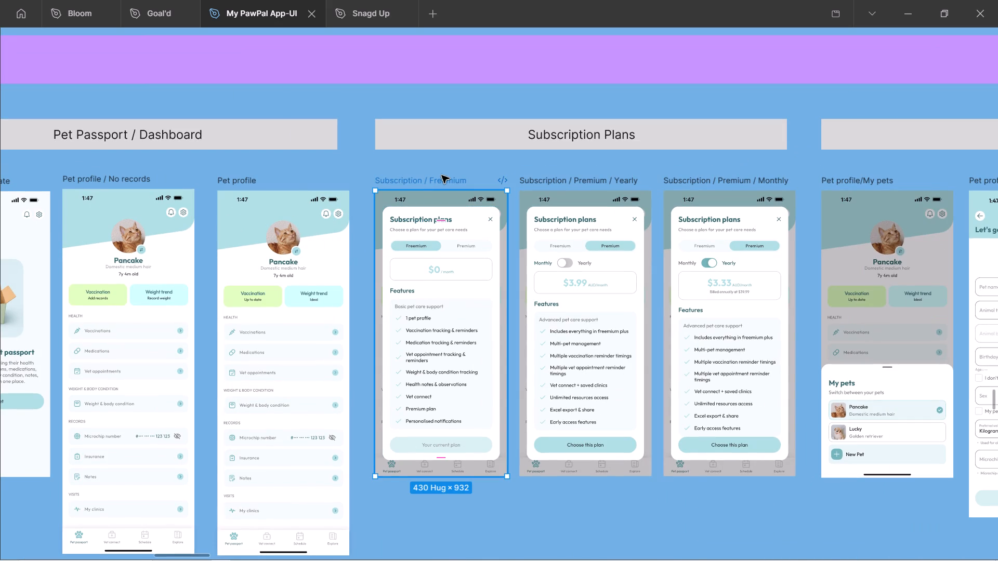
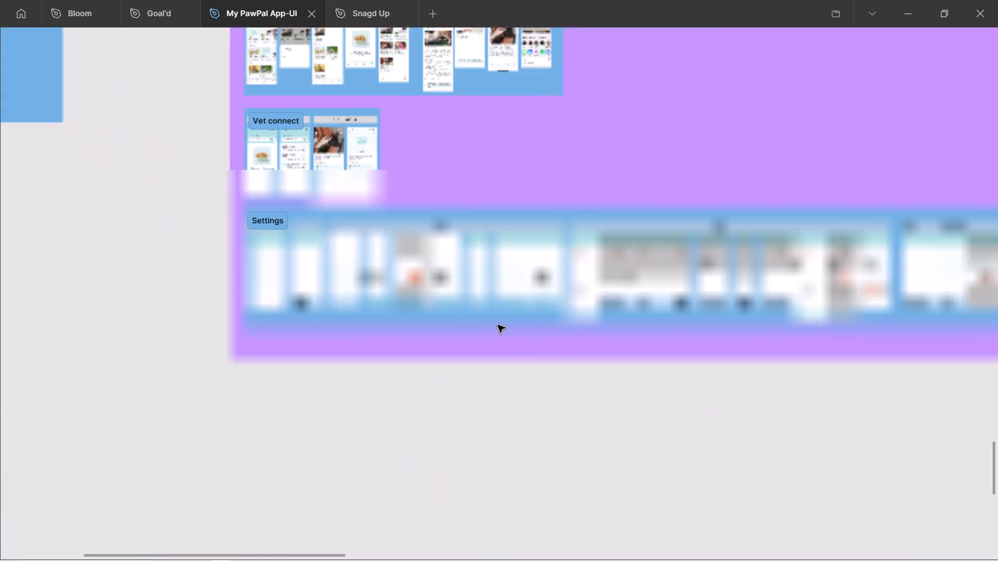
Copy the Onboarding/ Subscribe frame reading "Your freemium plan is active!" from the Subscription Flow in Settings as PNG.
ctrl+scroll(498, 325, up, 2)
ctrl+scroll(511, 139, up, 4)
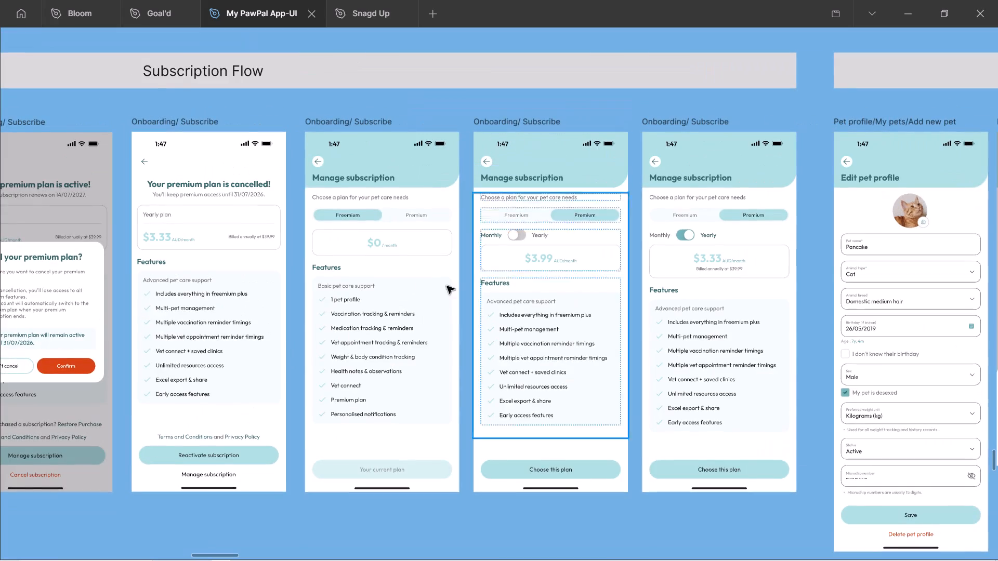
shift+scroll(415, 300, up, 3)
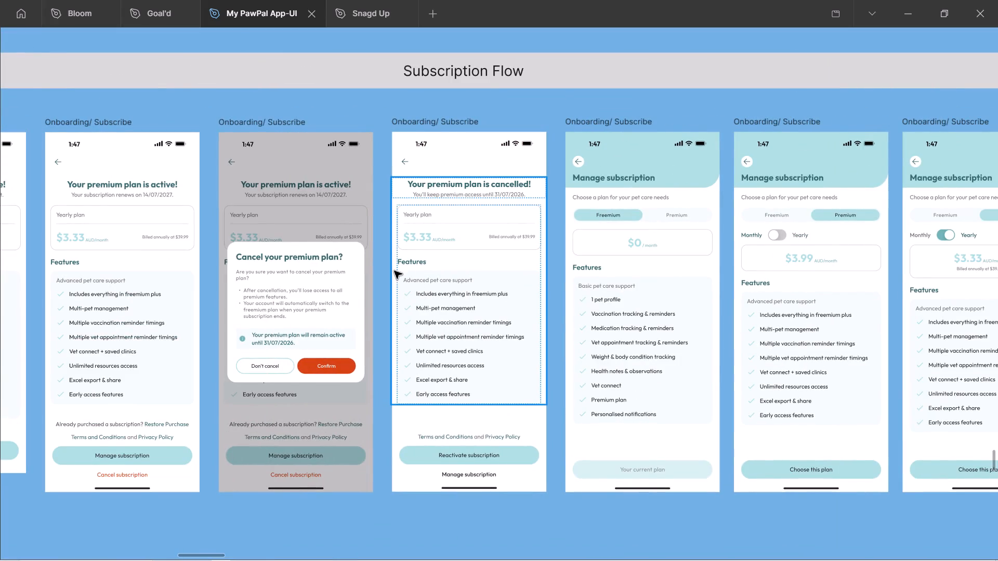
shift+scroll(395, 271, up, 4)
click(279, 123)
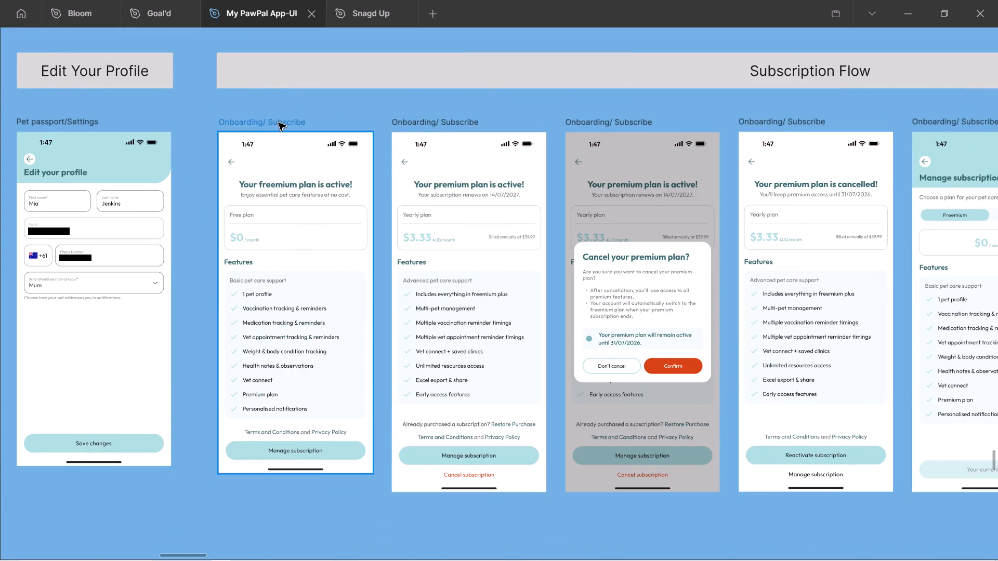
key(ctrl+shift+c)
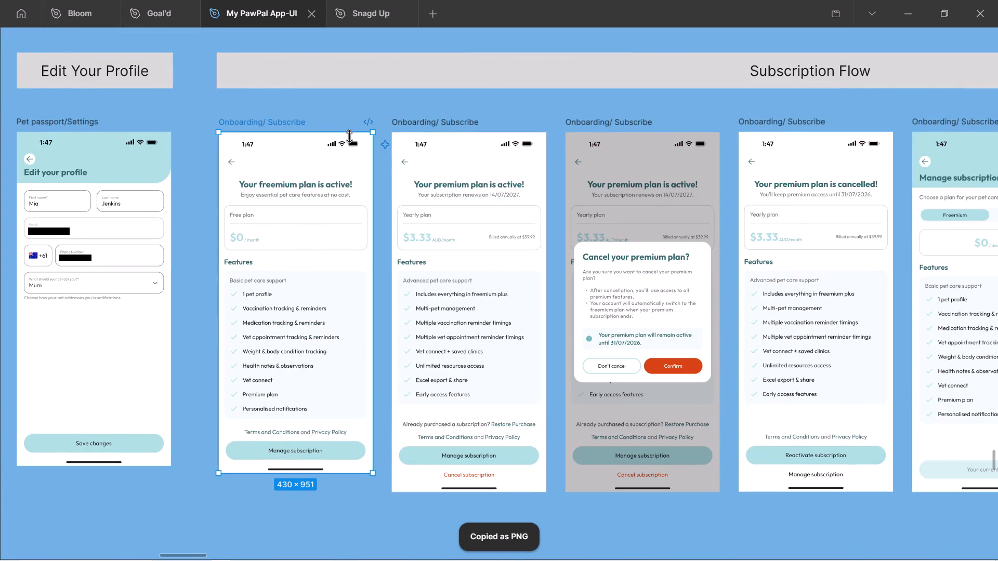
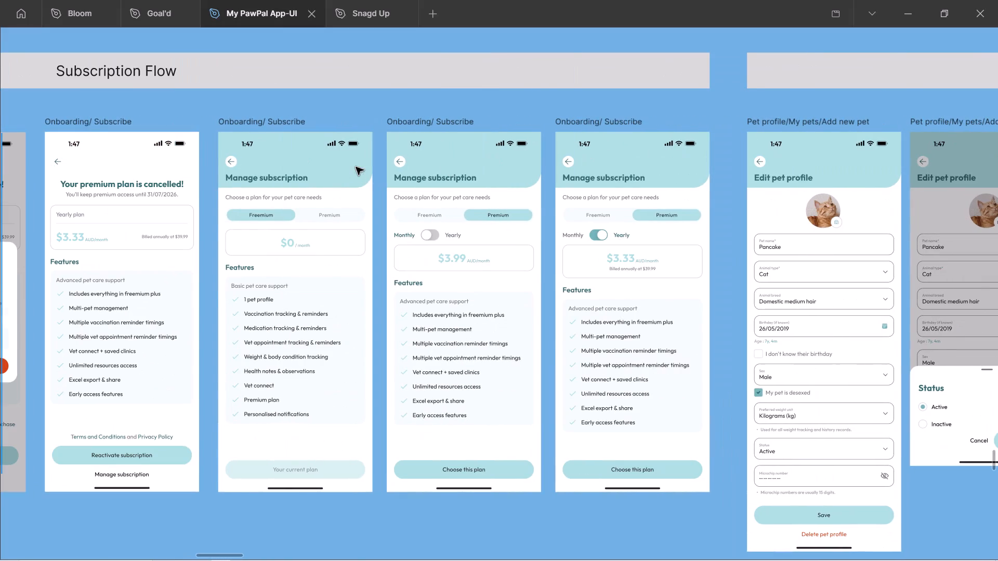
Select the Onboarding/ Subscribe frame in the Subscription Flow showing Manage subscription with the $0 Freemium plan.
click(354, 119)
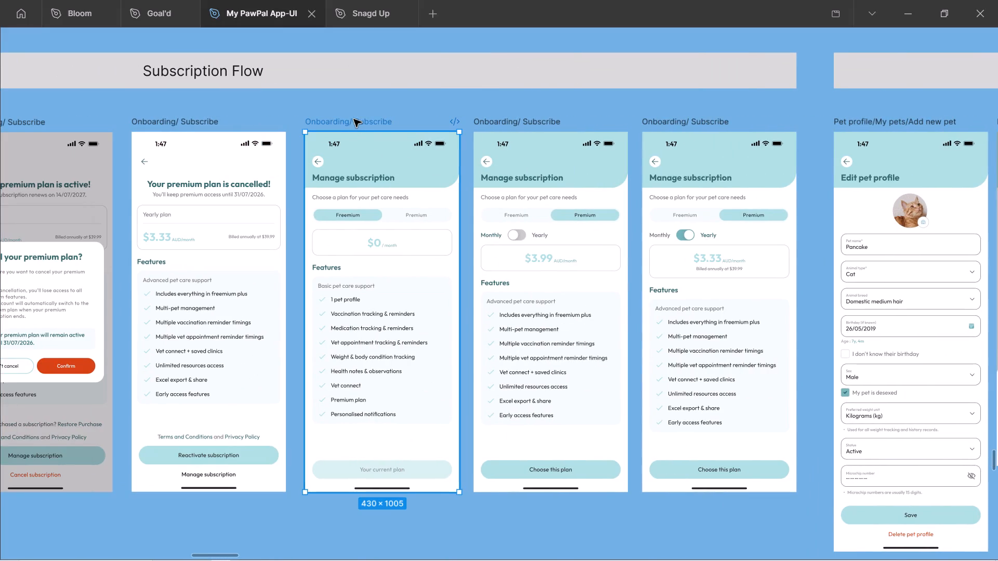
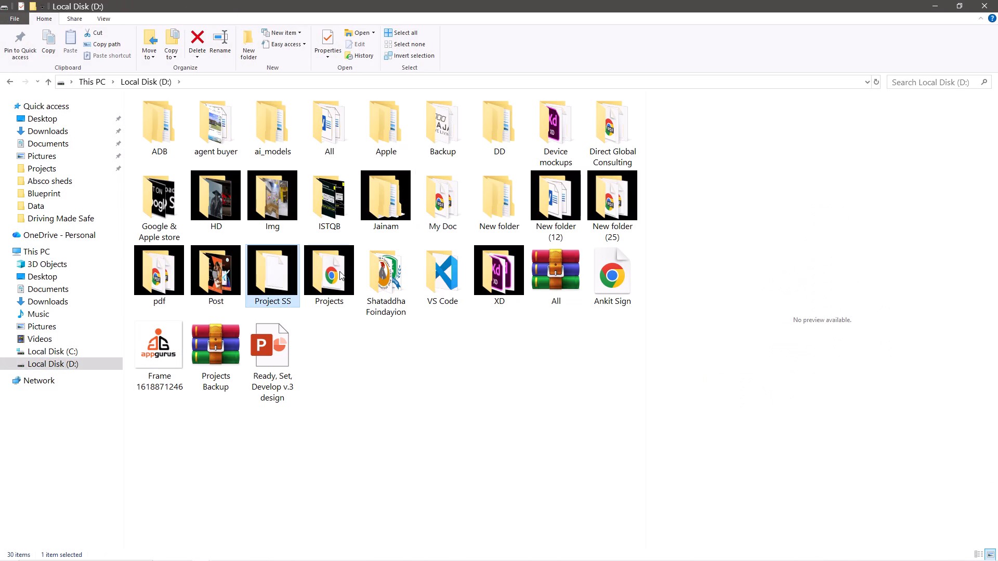
Search the Projects folder on Local Disk (D:) for "fertility" and open the 1 City Fertility folder.
click(955, 78)
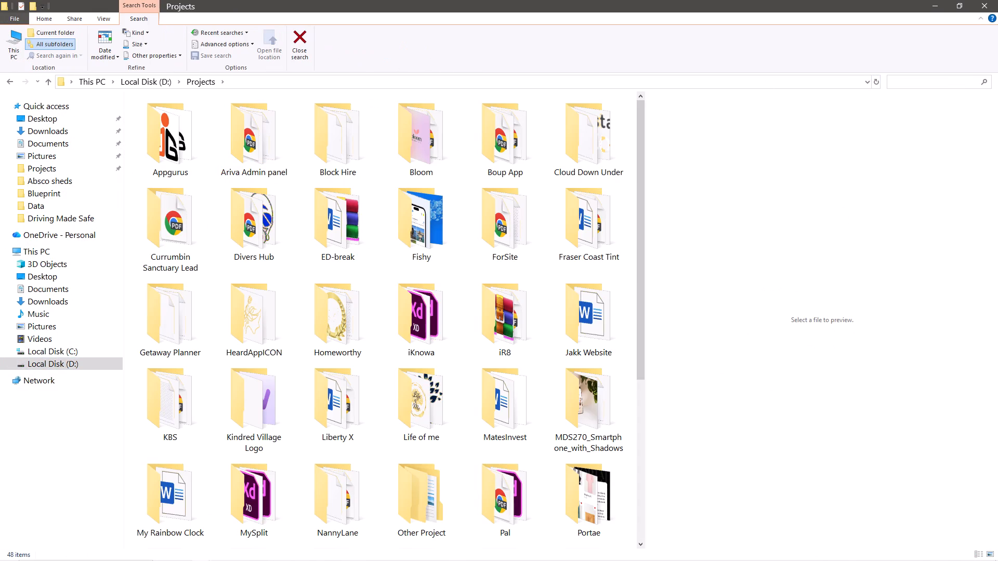
text(ferti)
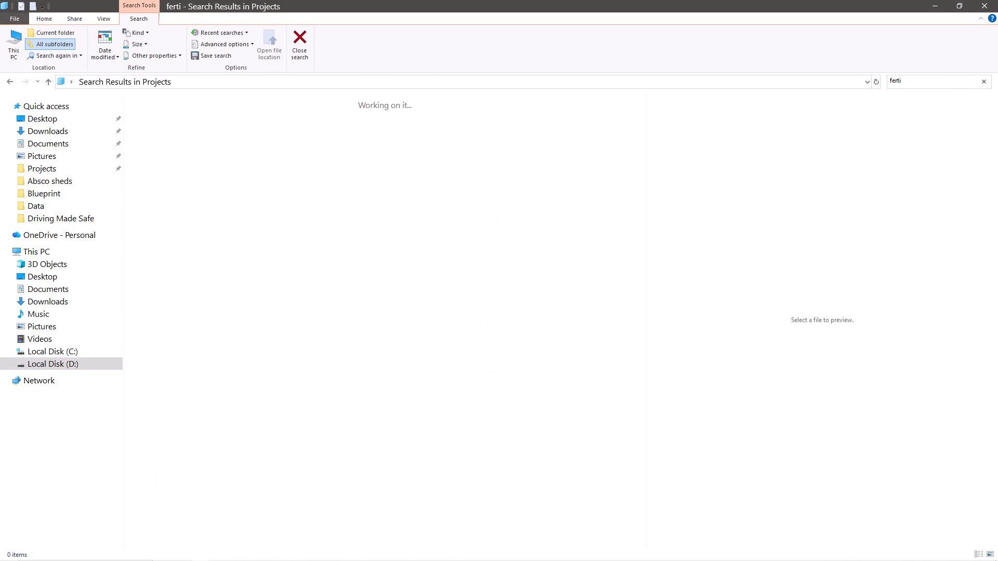
text(lity)
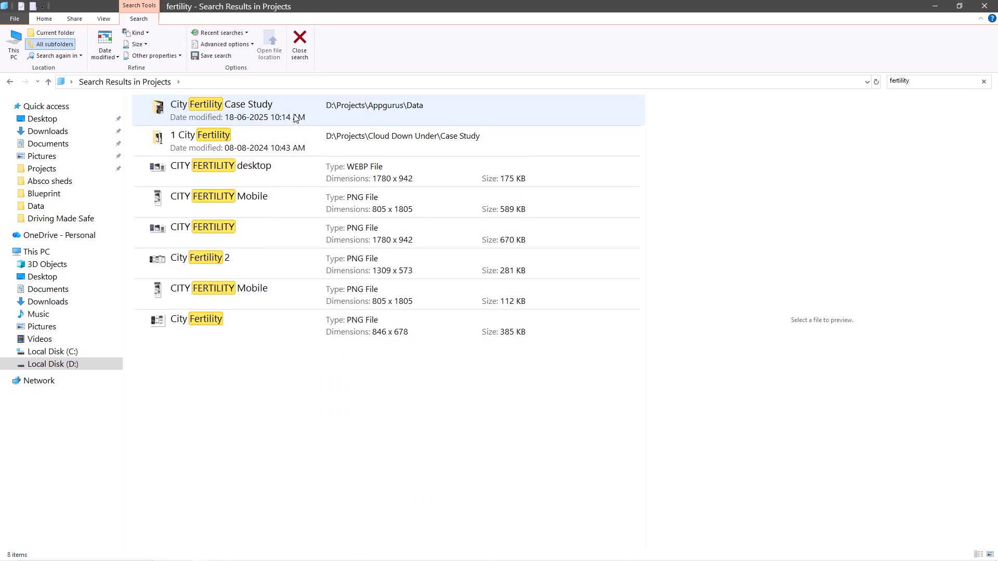
double_click(269, 139)
Look through the City Fertility images, previewing CITY FERTILITY Mobile and phone screens 5, 4, 1 and 2.
scroll(329, 210, down, 2)
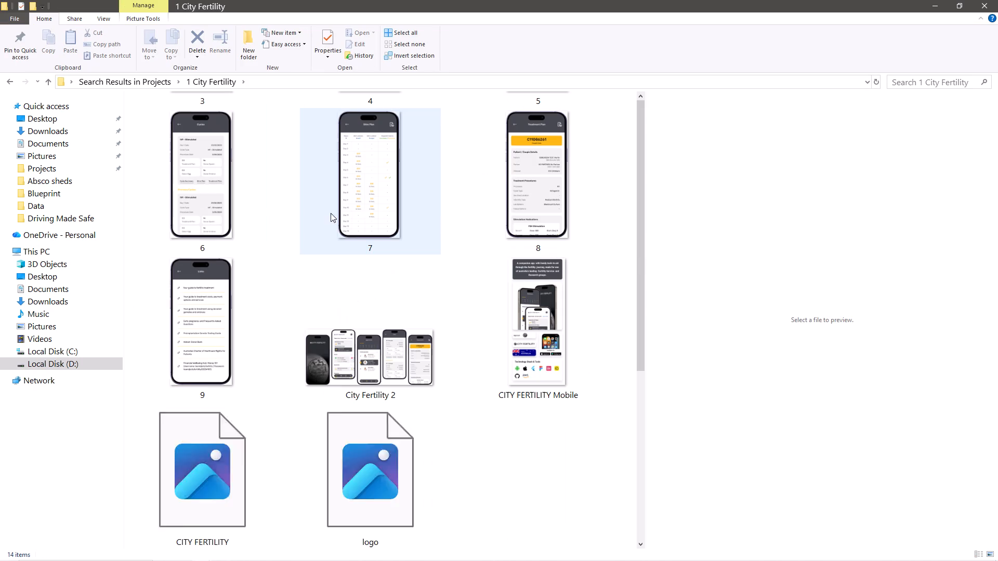
scroll(331, 213, down, 5)
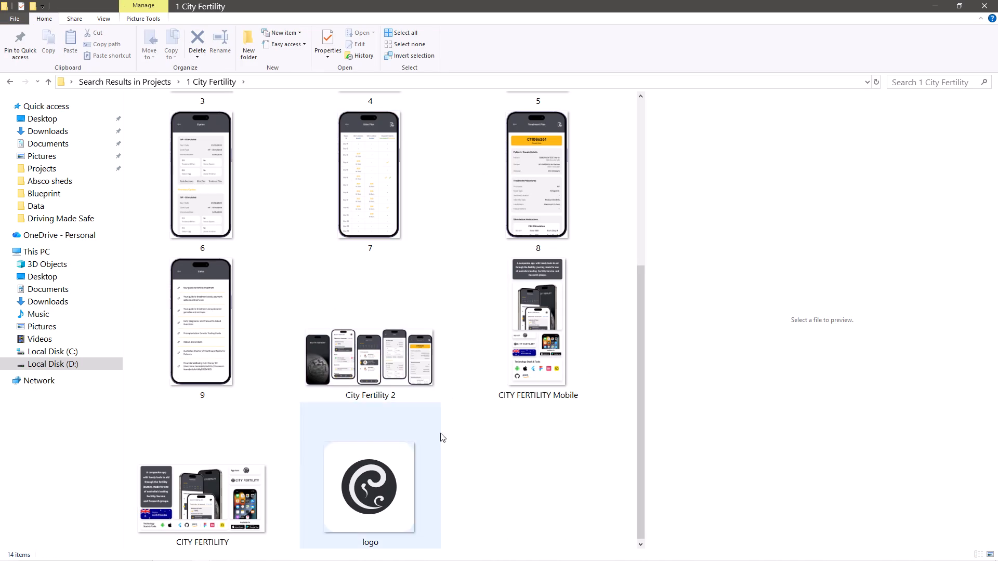
scroll(571, 372, up, 4)
scroll(576, 404, down, 4)
click(543, 362)
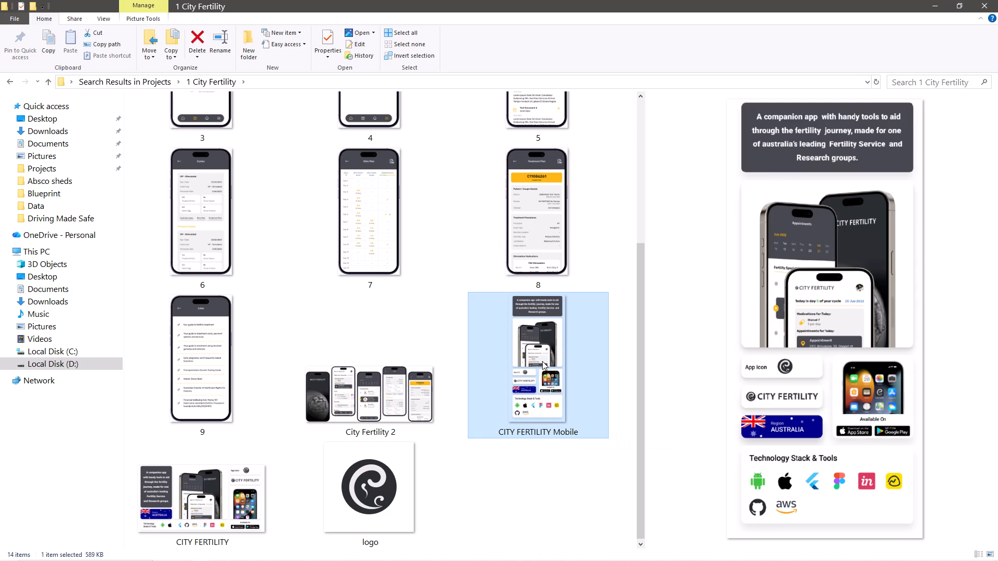
scroll(503, 313, up, 6)
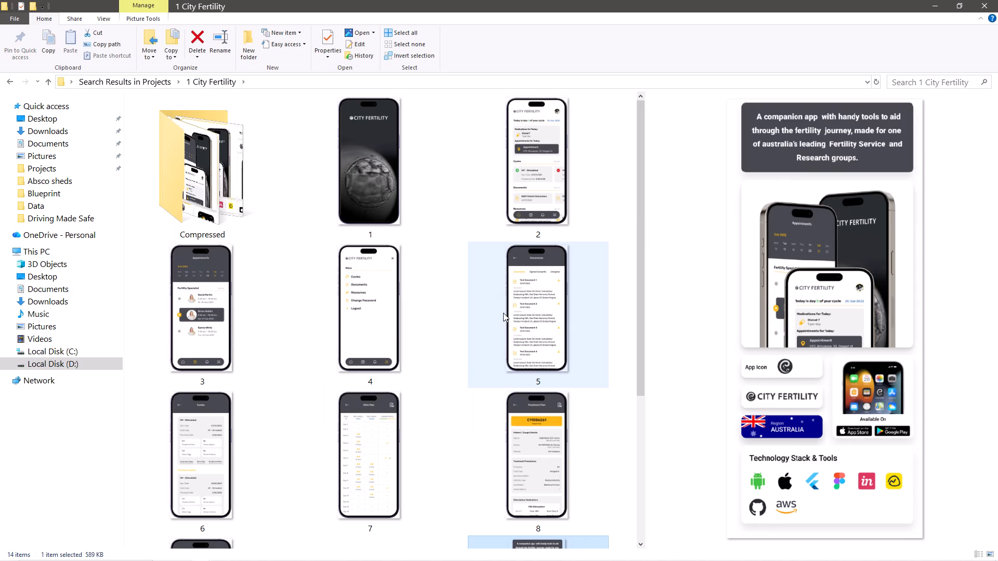
click(538, 282)
click(395, 284)
click(342, 197)
click(551, 179)
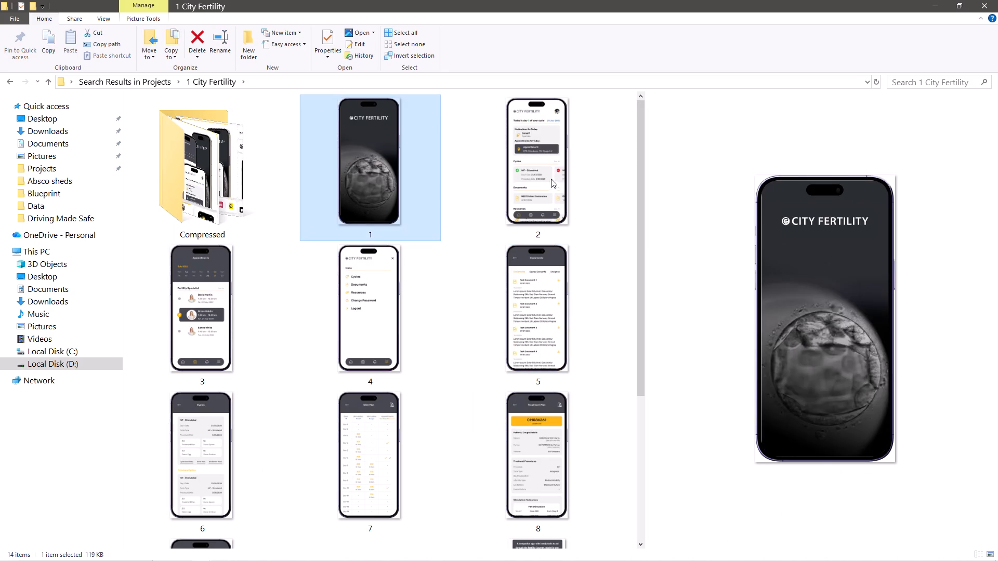
Check the contents of the Compressed subfolder and return to the 1 City Fertility folder.
double_click(213, 193)
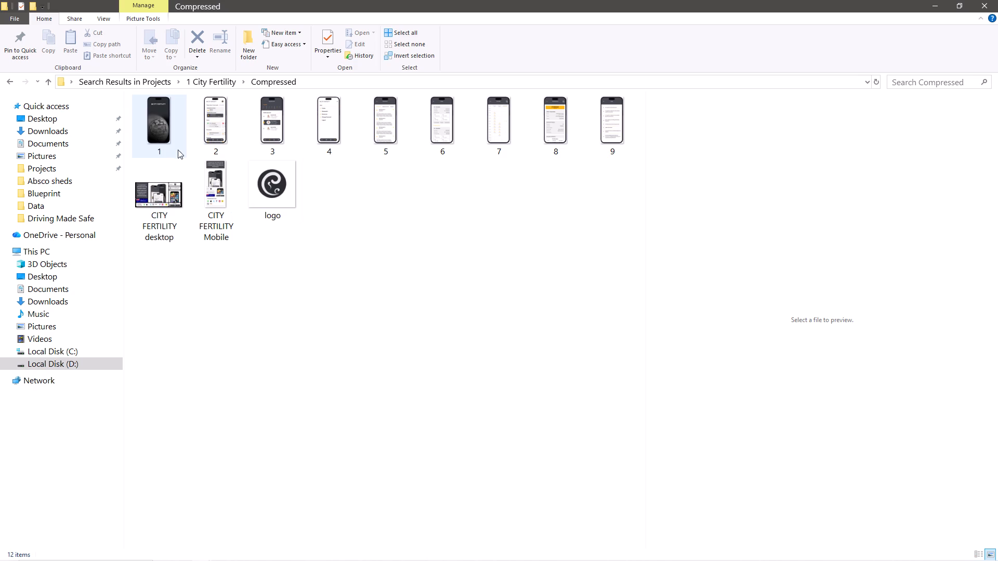
click(349, 253)
key(BackSpace)
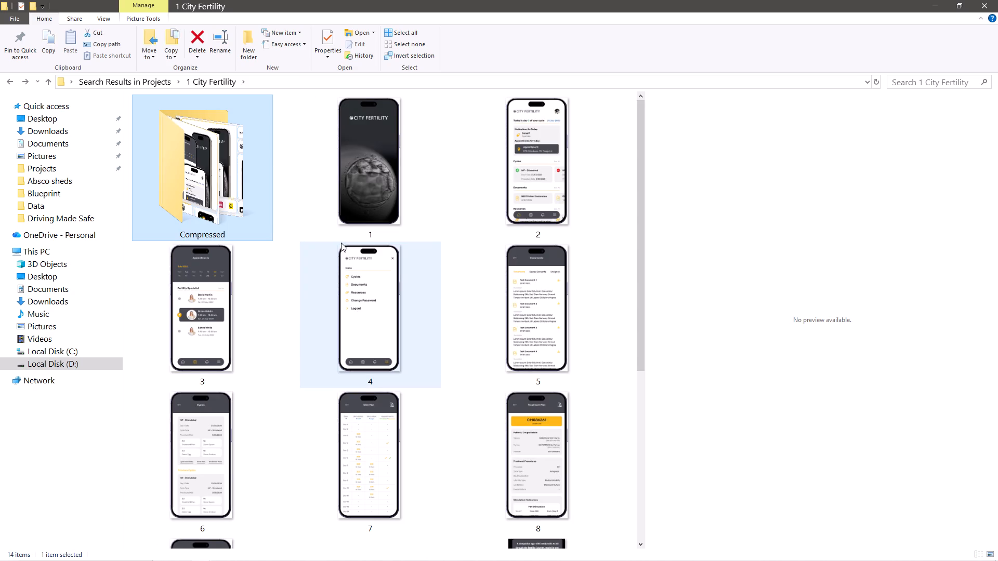
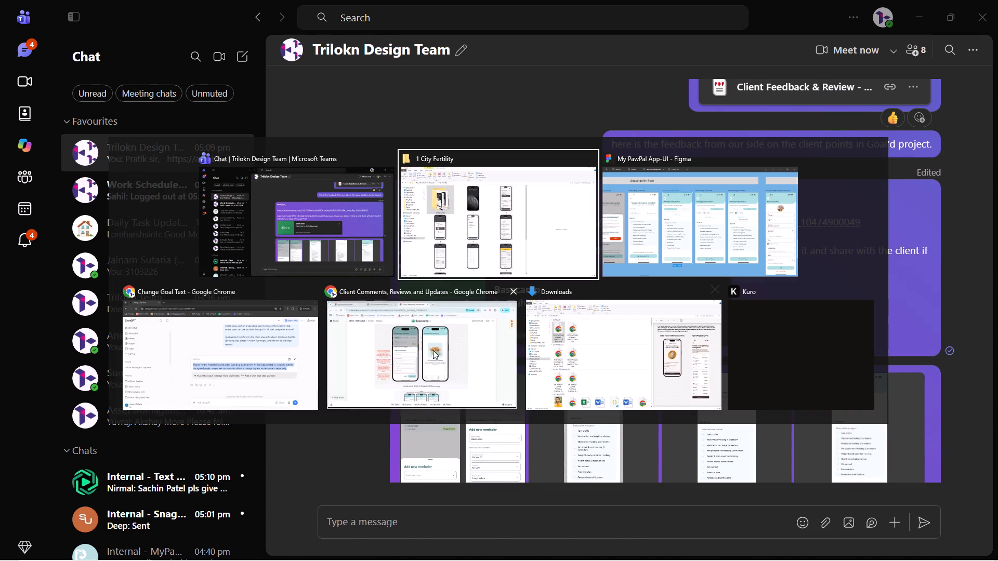
Switch to the MyPawPal Basecamp to-do in Chrome and read the latest client feedback with its attached screenshot, PDF and subscription image.
scroll(447, 350, down, 9)
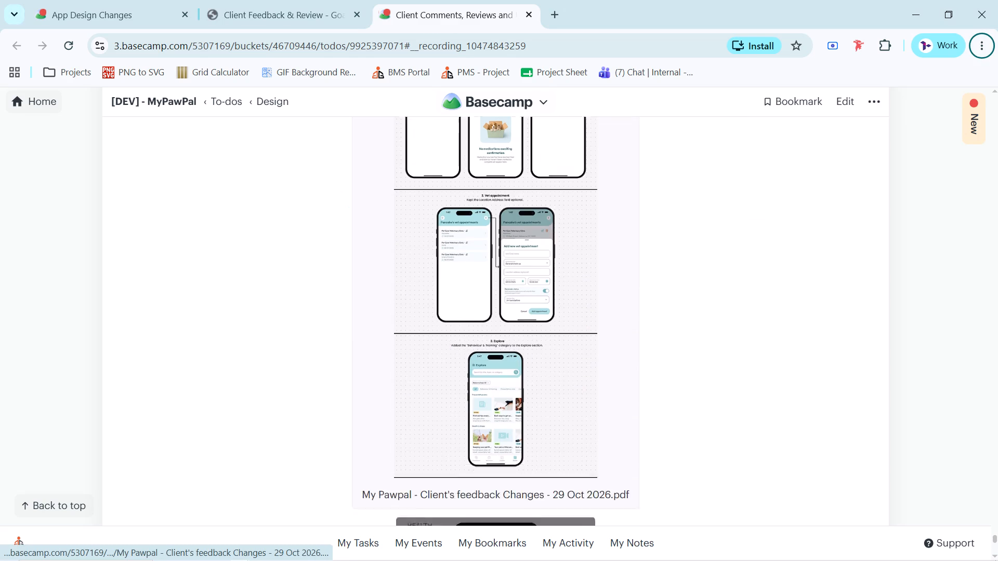
scroll(453, 333, down, 5)
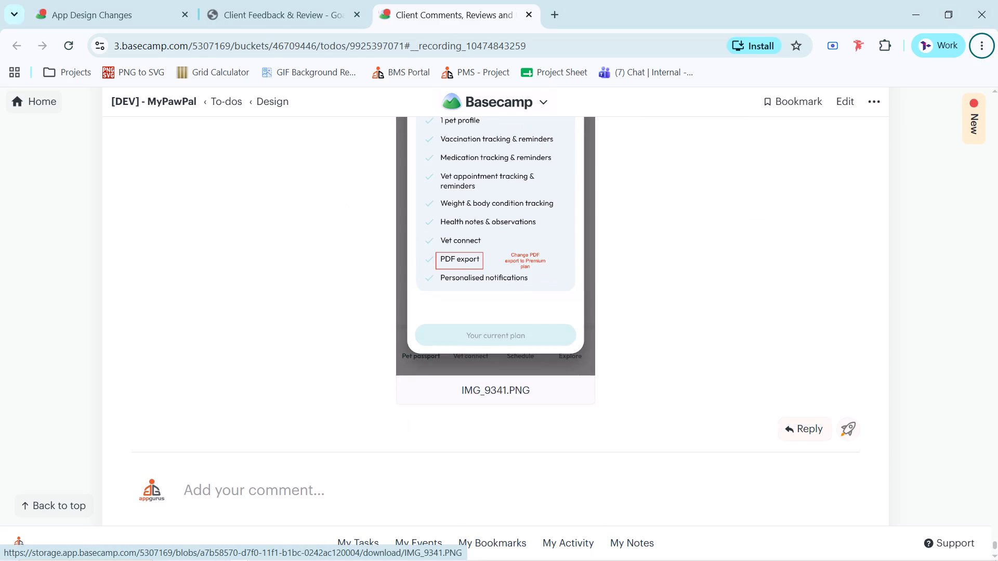
scroll(474, 341, up, 11)
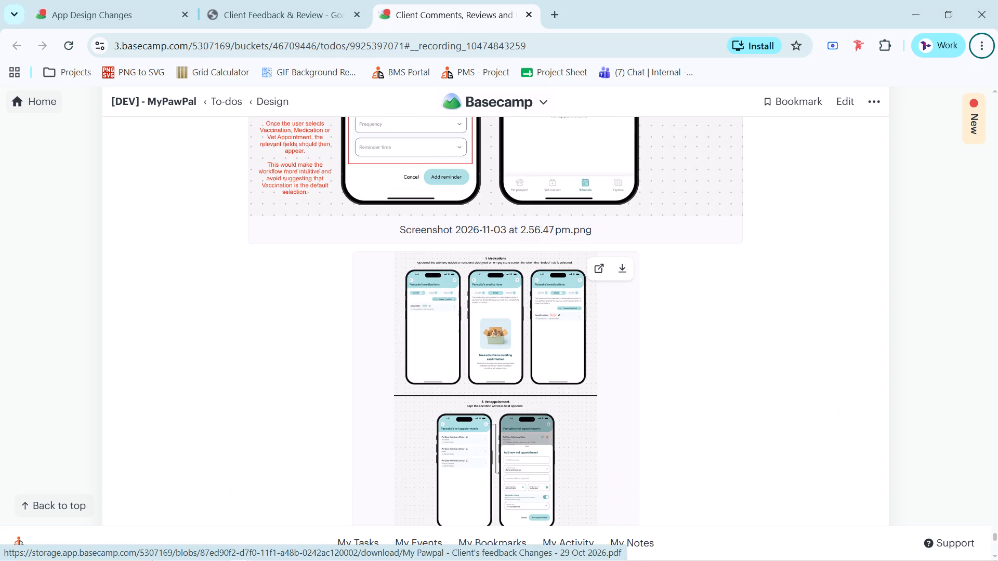
scroll(520, 335, down, 3)
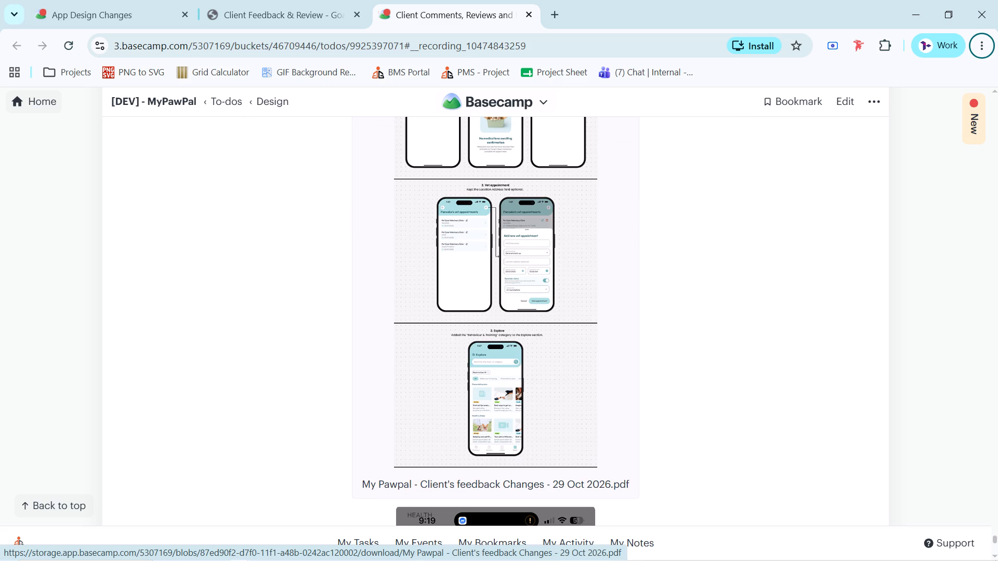
scroll(561, 290, up, 4)
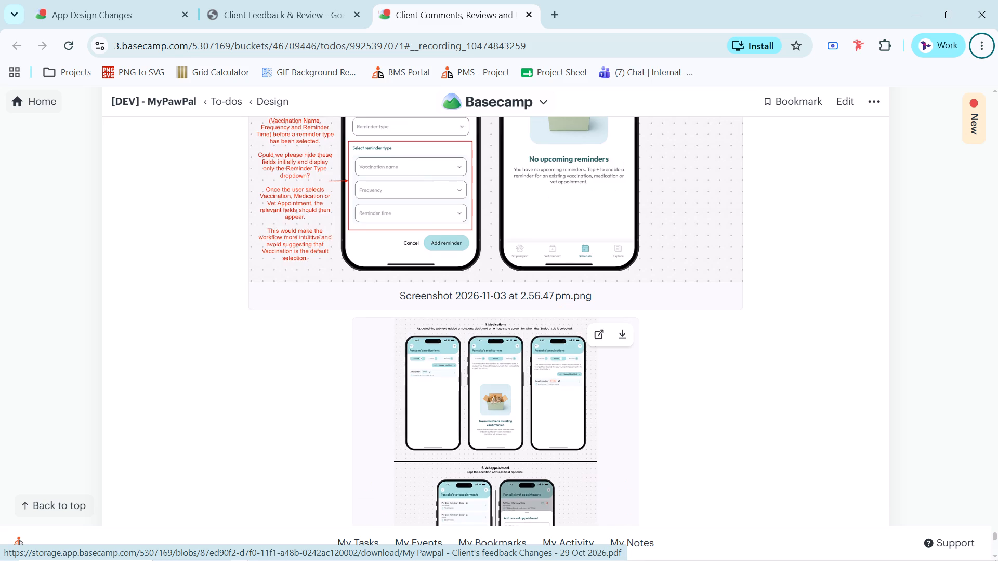
scroll(557, 287, up, 4)
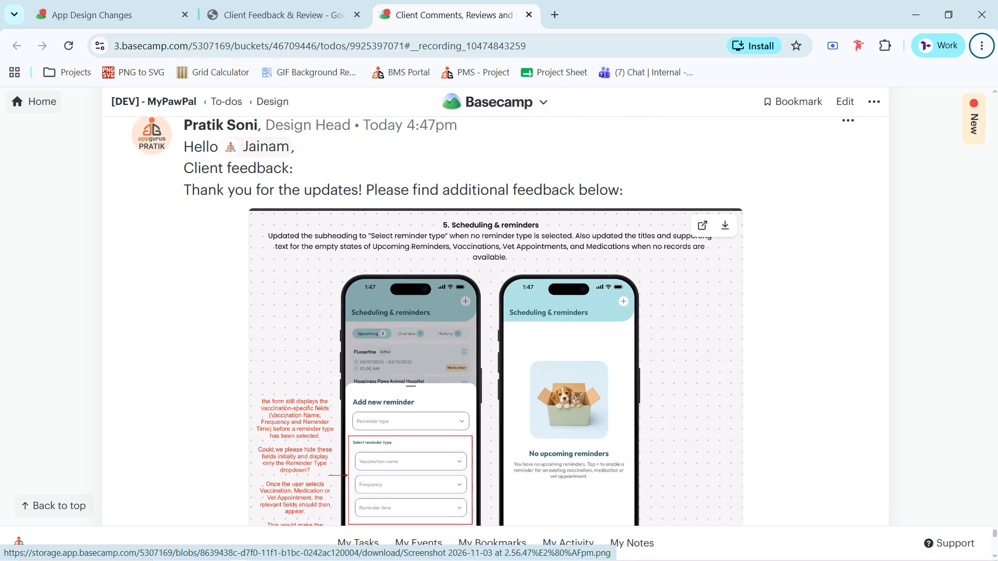
Preview the Subscription plans attachment IMG_9341.PNG enlarged, check its annotation, and return to the comment.
scroll(478, 210, down, 17)
scroll(493, 231, up, 4)
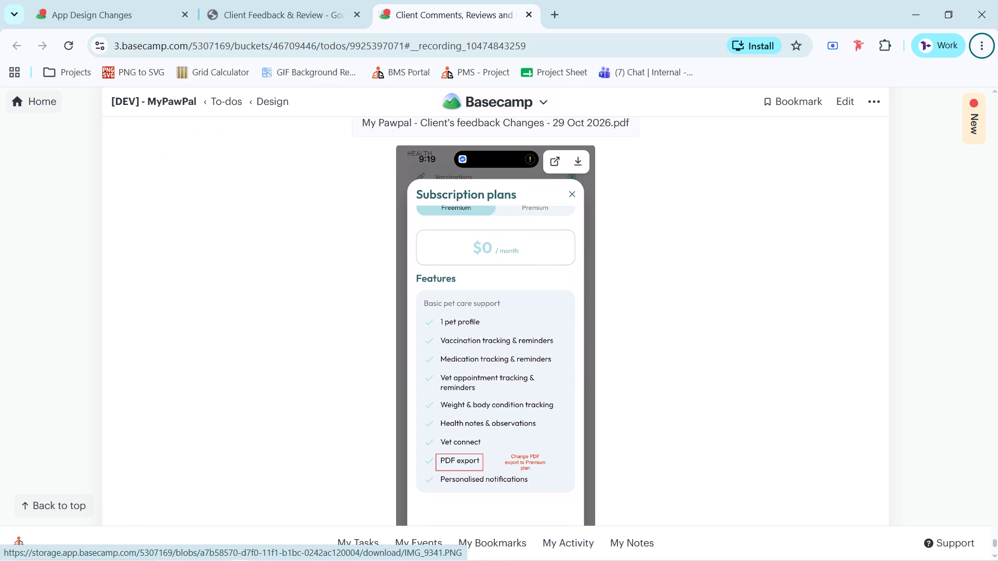
click(532, 333)
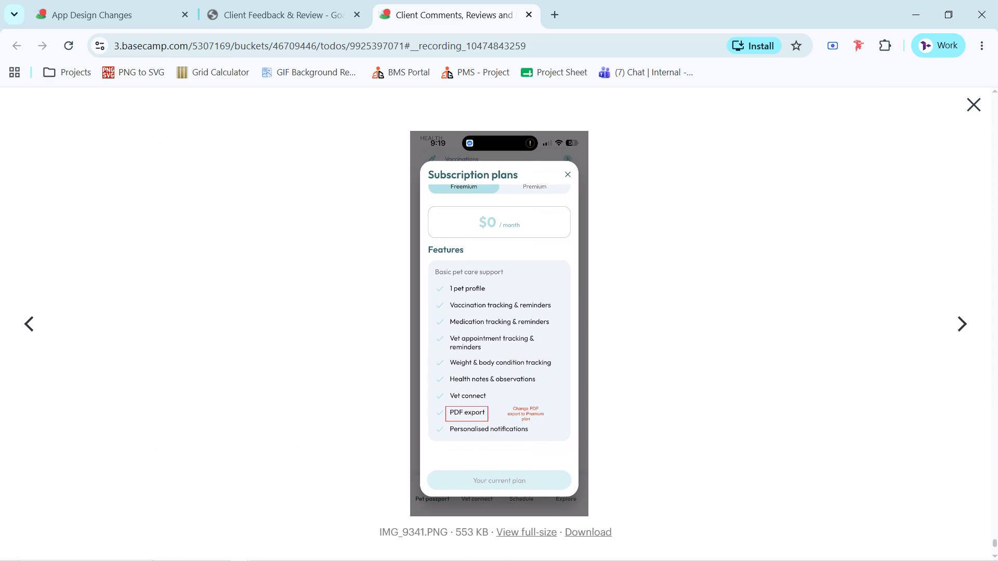
click(487, 406)
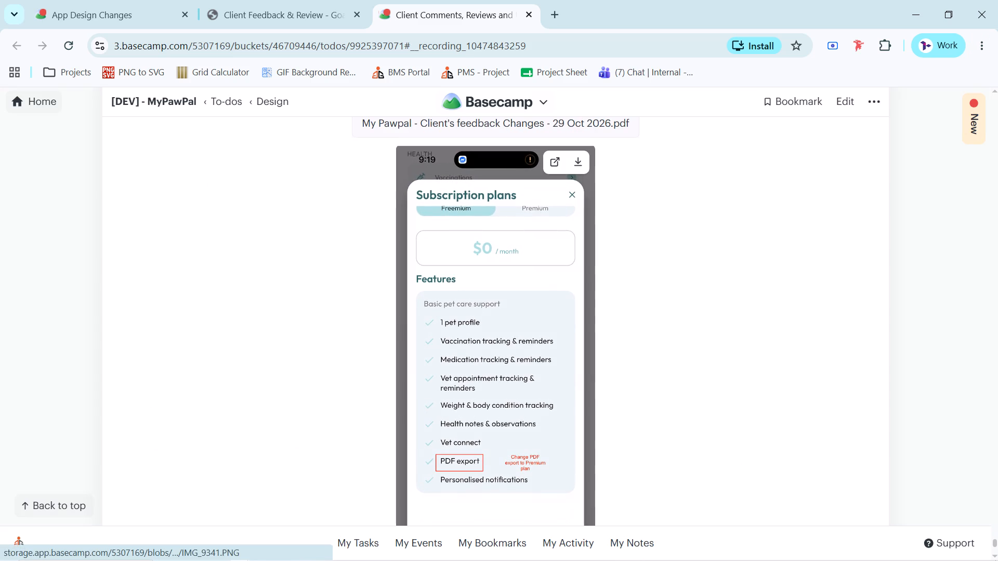
click(612, 321)
click(331, 244)
Re-examine the annotated Scheduling & reminders screenshot and the other attachments in the client feedback comment.
scroll(241, 265, up, 8)
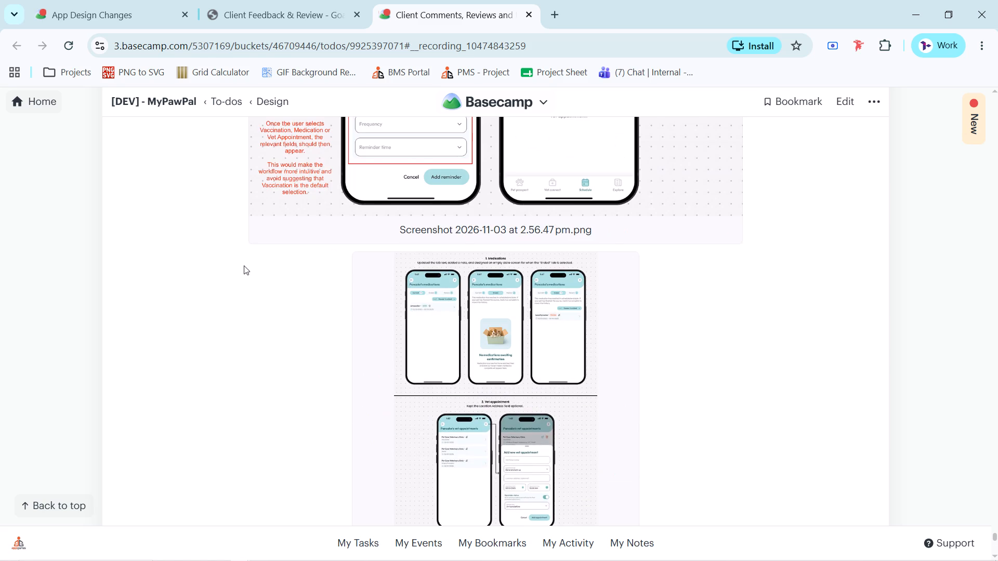
scroll(244, 265, up, 3)
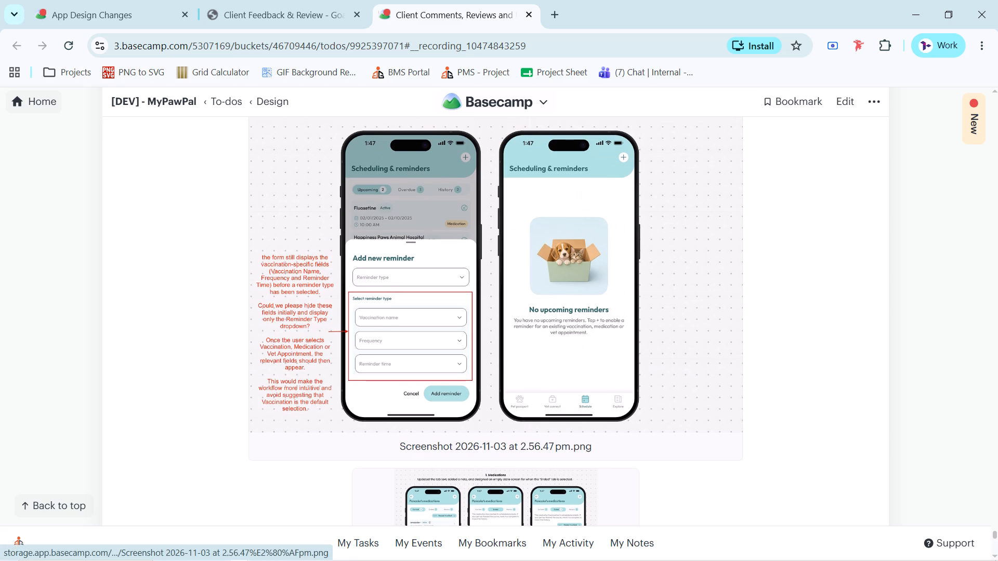
scroll(251, 263, down, 12)
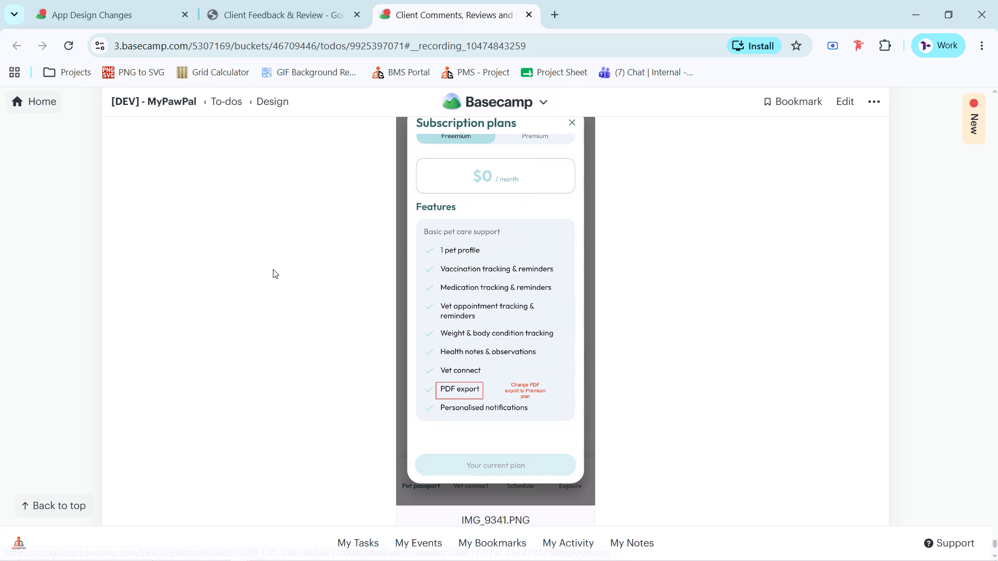
scroll(273, 269, up, 4)
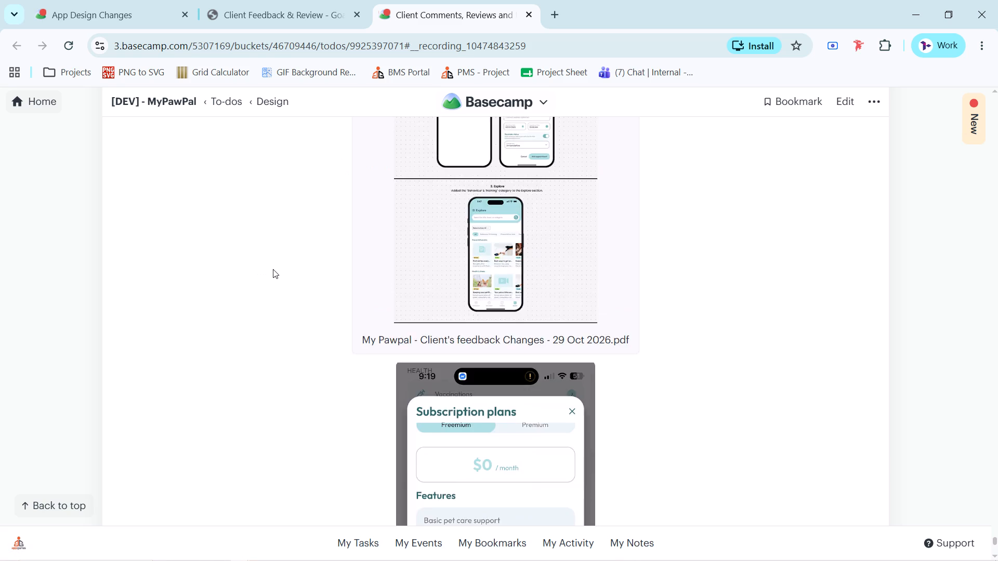
scroll(273, 269, up, 8)
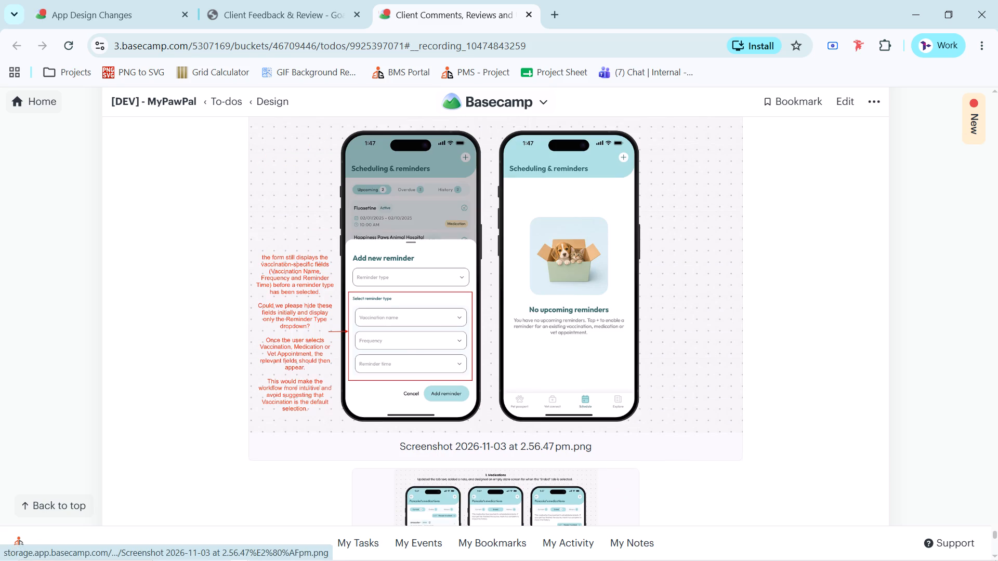
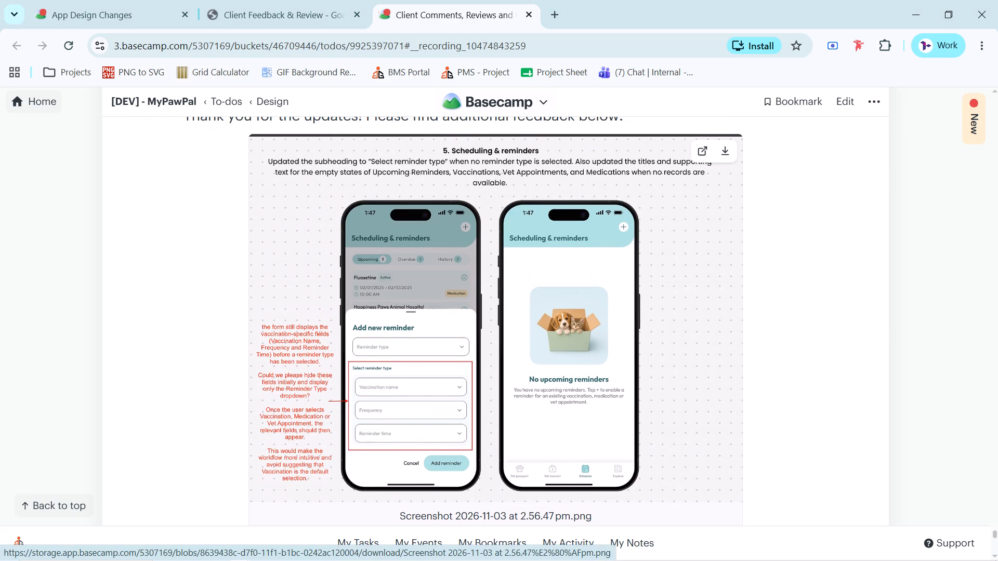
Preview the attached PDF of client feedback changes dated 29 Oct 2026, read through its sections, and return to the comment.
scroll(450, 328, down, 1)
scroll(450, 328, up, 1)
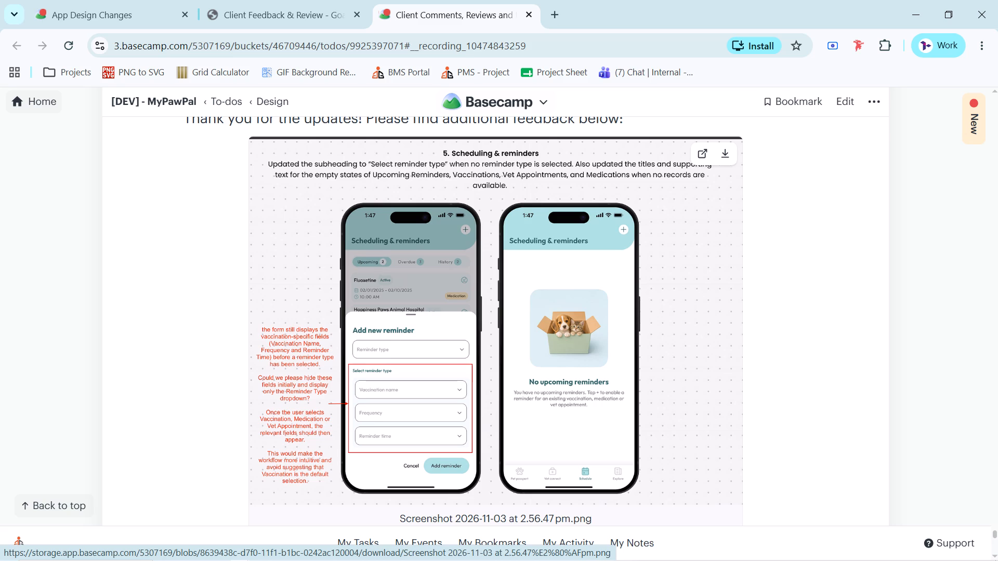
scroll(397, 356, down, 3)
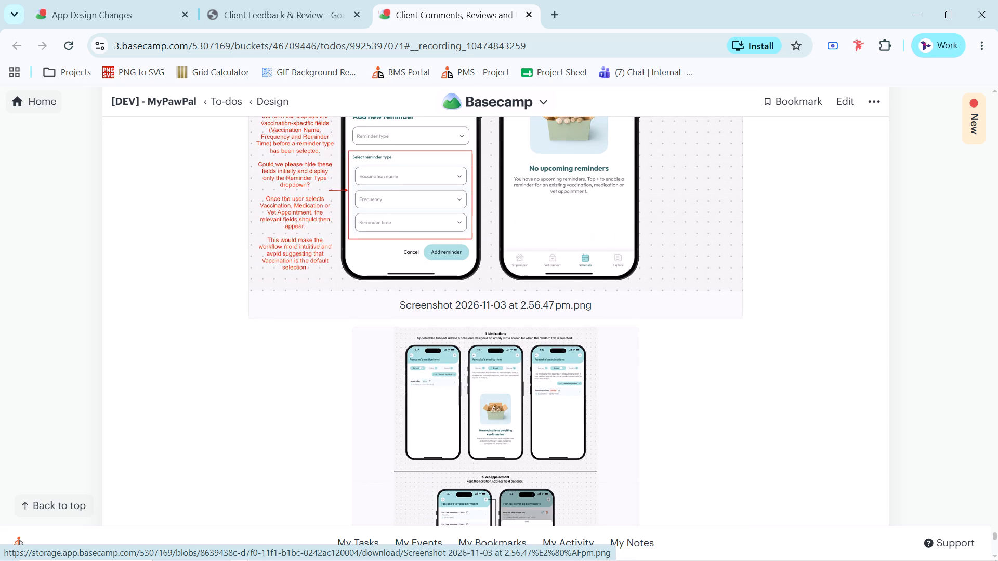
scroll(397, 356, down, 2)
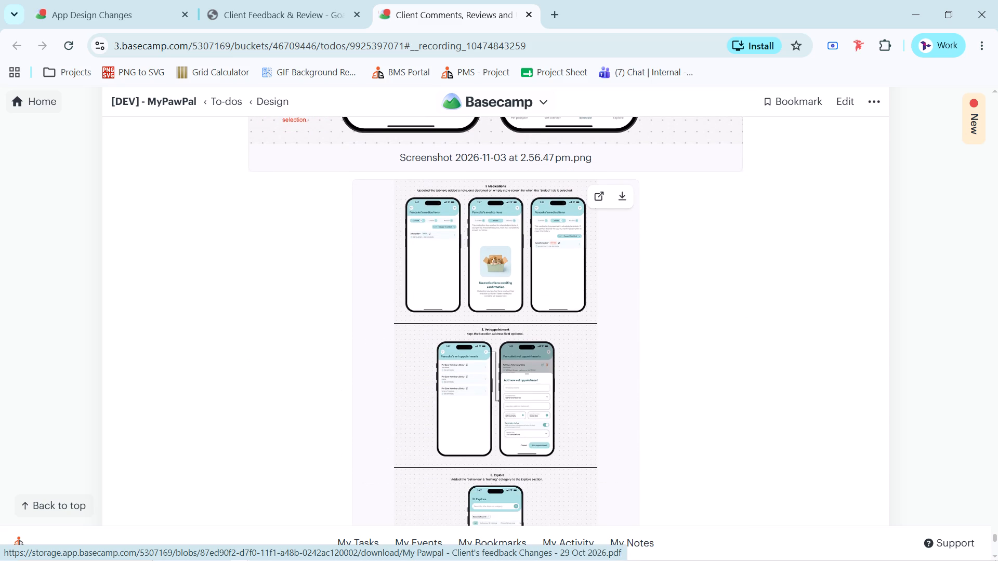
click(450, 329)
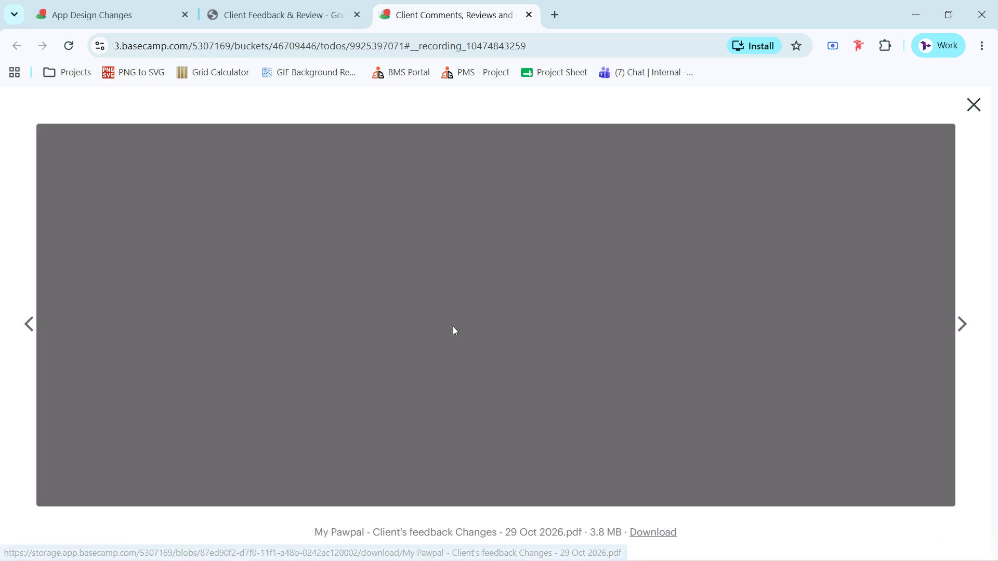
scroll(480, 291, down, 6)
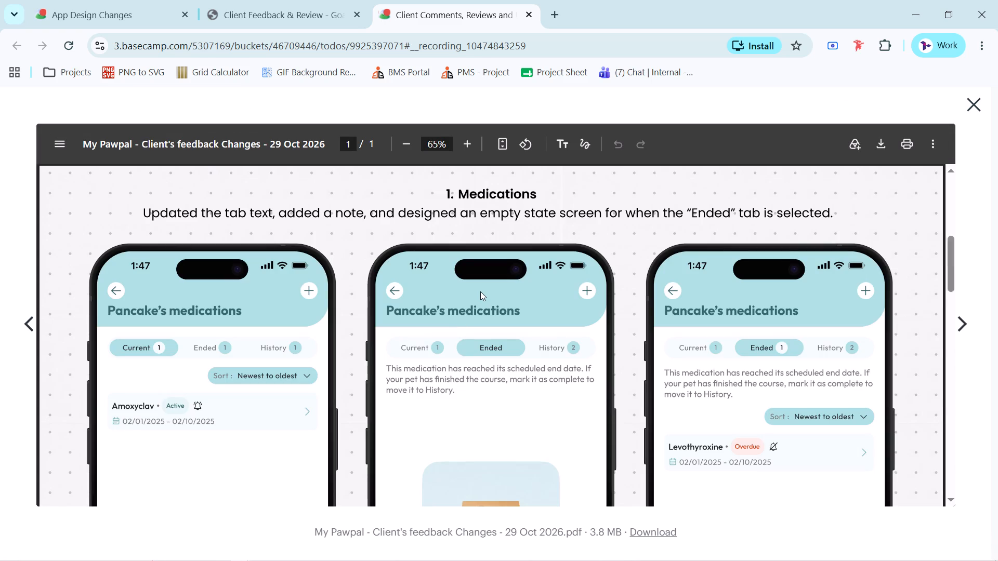
scroll(480, 291, down, 15)
scroll(841, 363, down, 5)
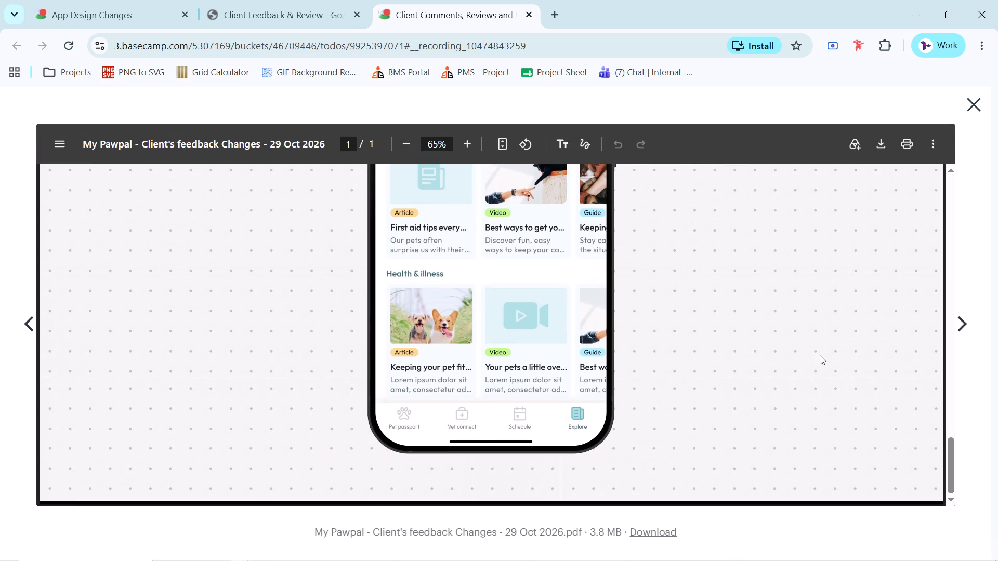
scroll(684, 325, up, 12)
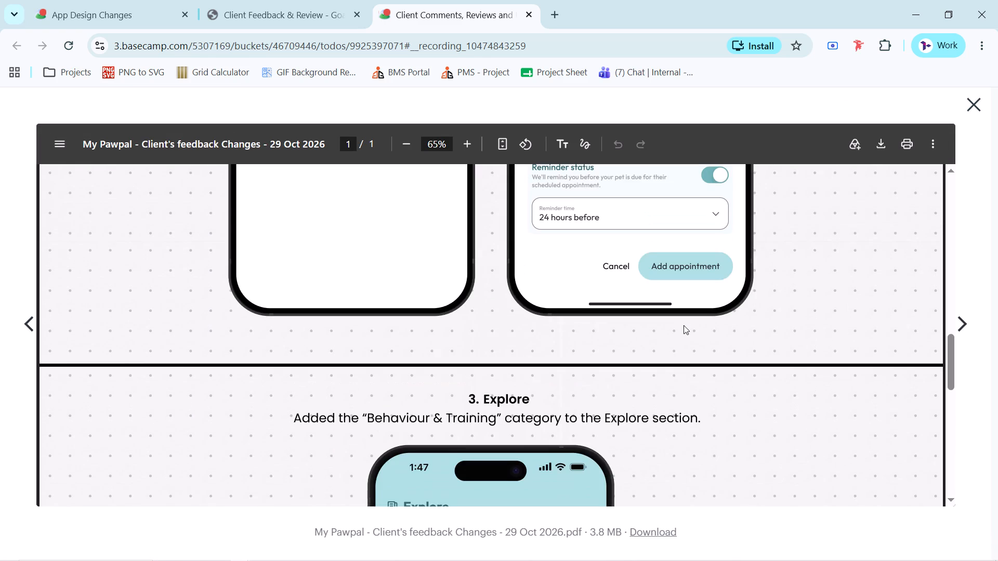
scroll(684, 325, up, 15)
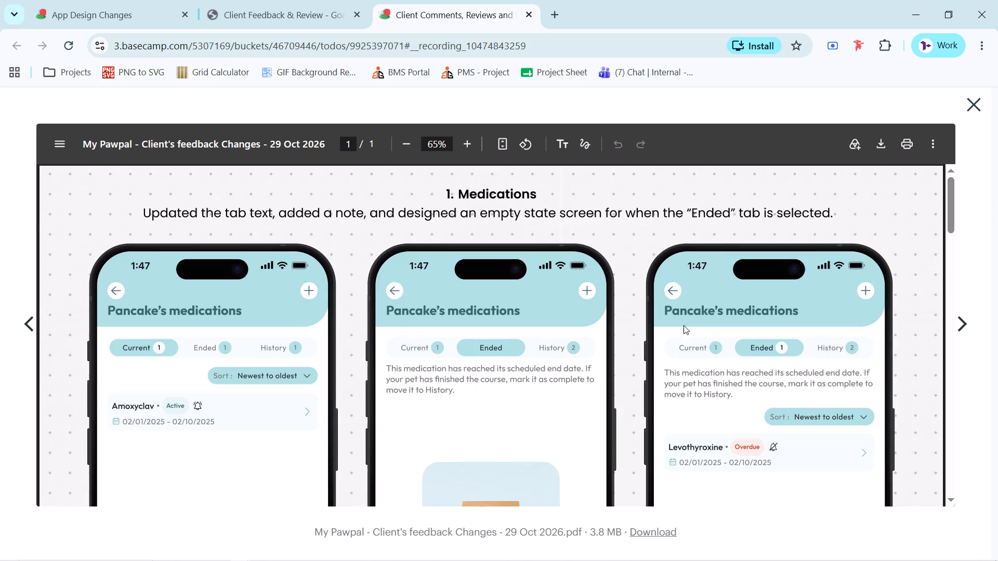
click(974, 106)
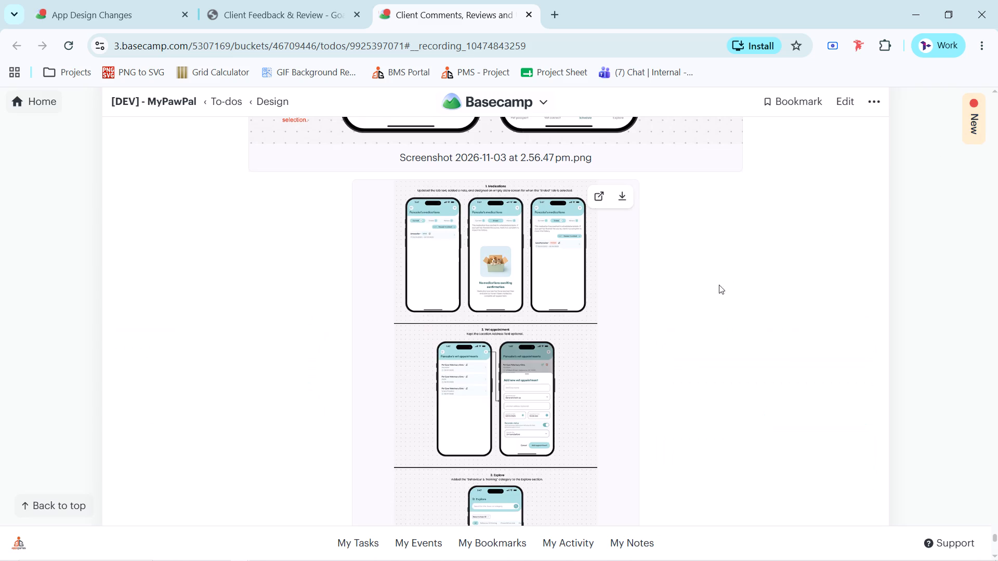
Re-examine the comment's attachments and preview IMG_9341.PNG enlarged to check the annotation on the Subscription plans feature list.
scroll(646, 311, down, 1)
scroll(527, 300, up, 6)
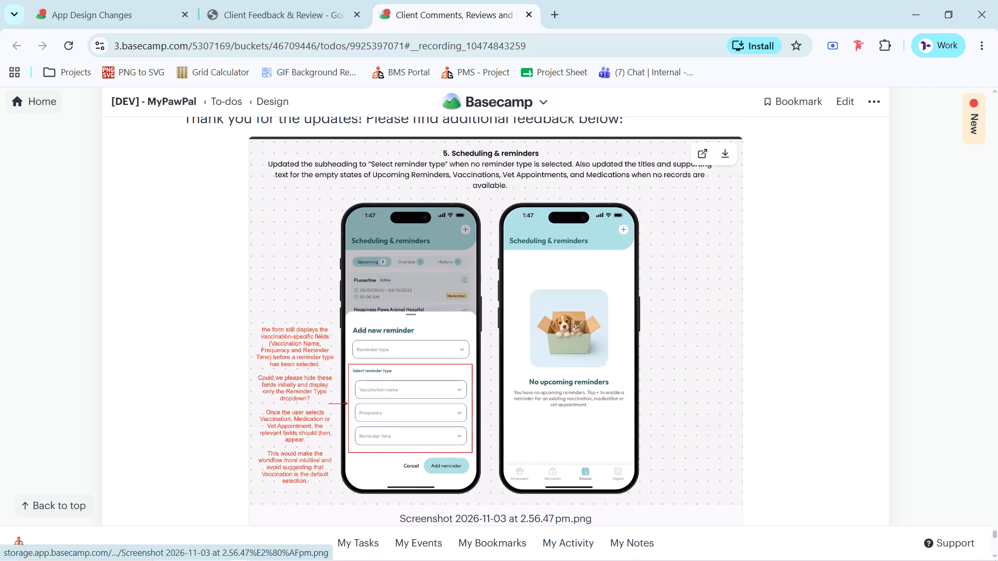
scroll(442, 326, down, 13)
scroll(474, 339, up, 8)
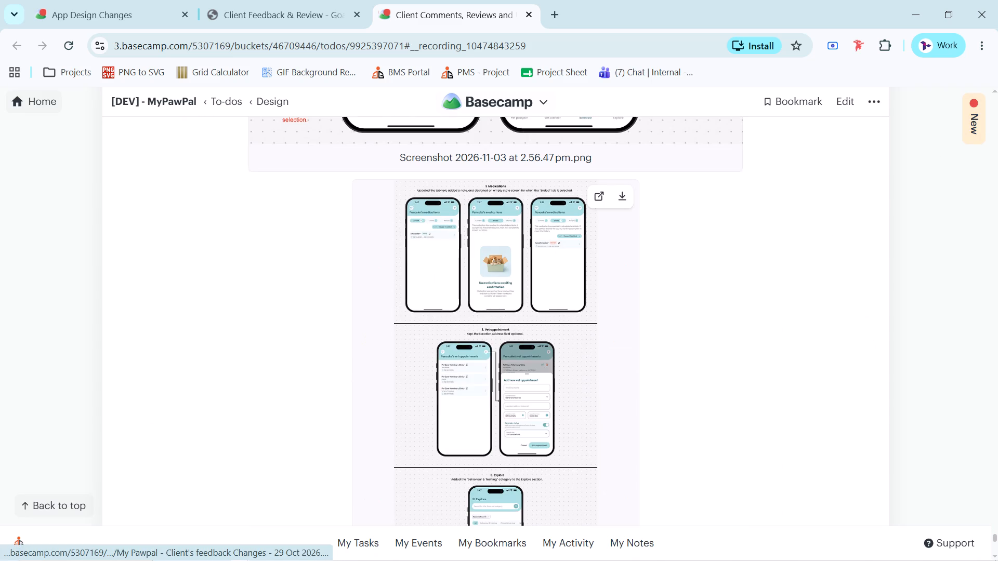
scroll(490, 297, down, 1)
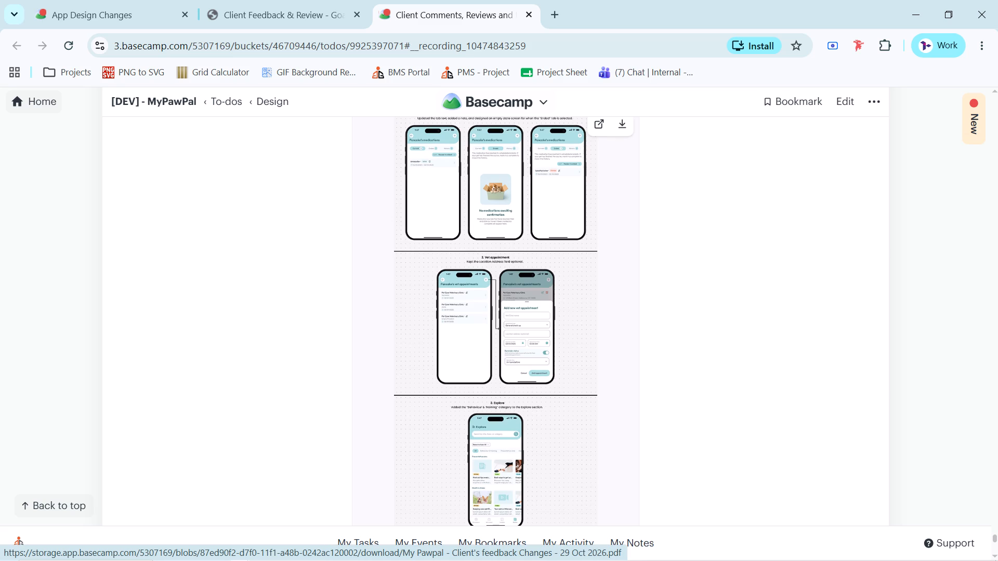
scroll(539, 395, down, 2)
scroll(539, 395, up, 2)
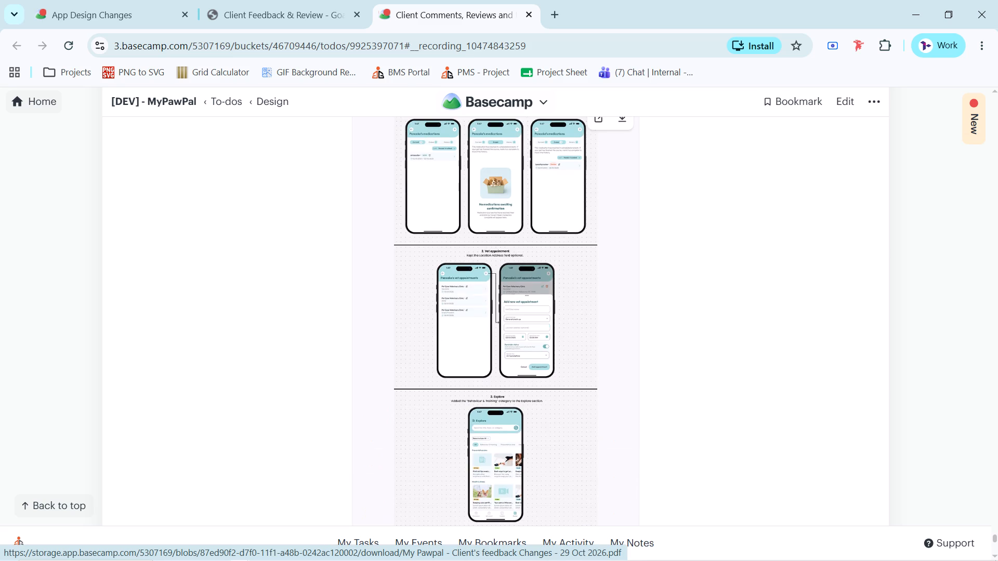
scroll(540, 392, down, 7)
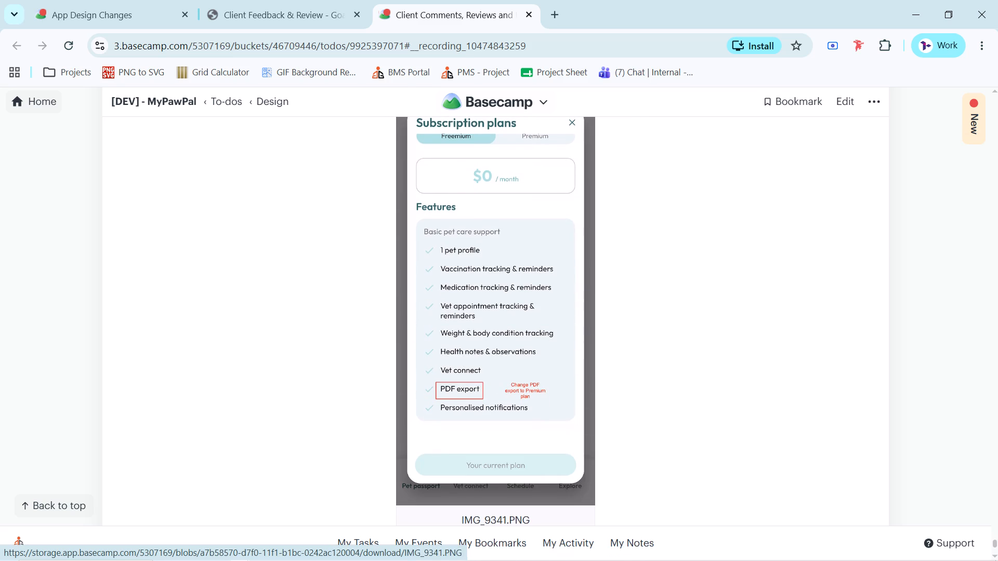
scroll(523, 351, up, 1)
scroll(523, 351, down, 1)
click(503, 315)
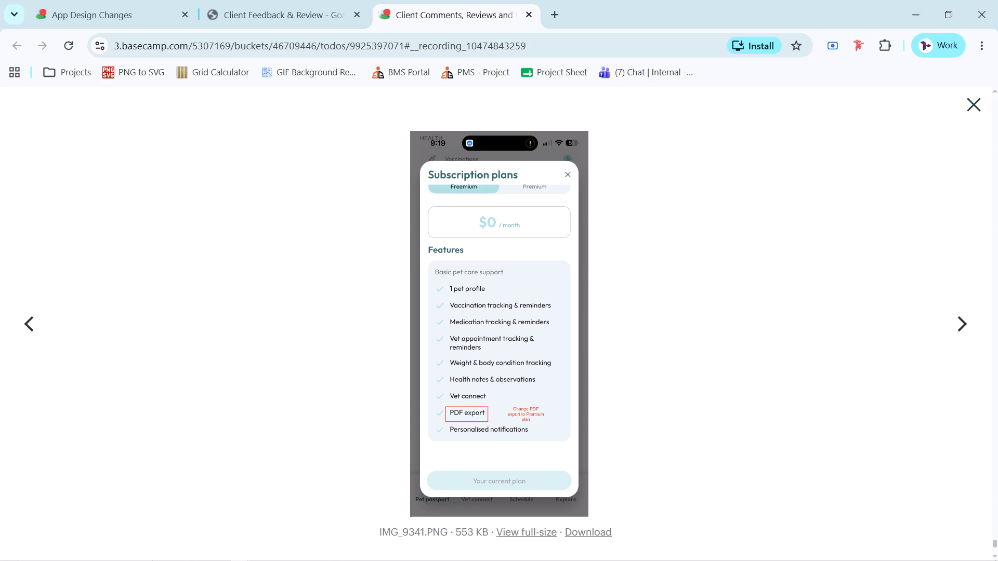
ctrl+scroll(525, 421, up, 1)
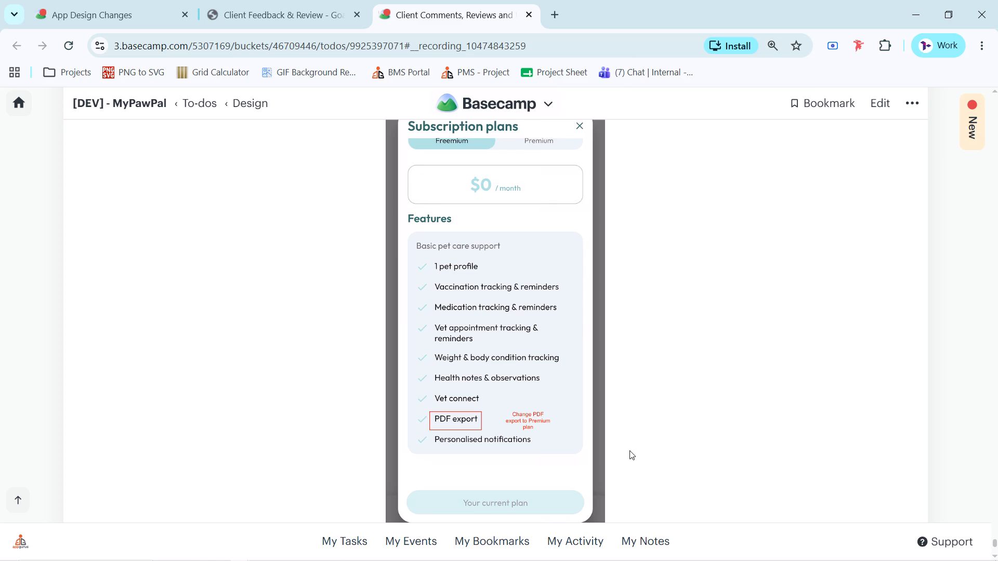
Switch to My PawPal App-UI in Figma and examine the feature lists on the Freemium and Premium Manage subscription screens.
key(alt+Tab)
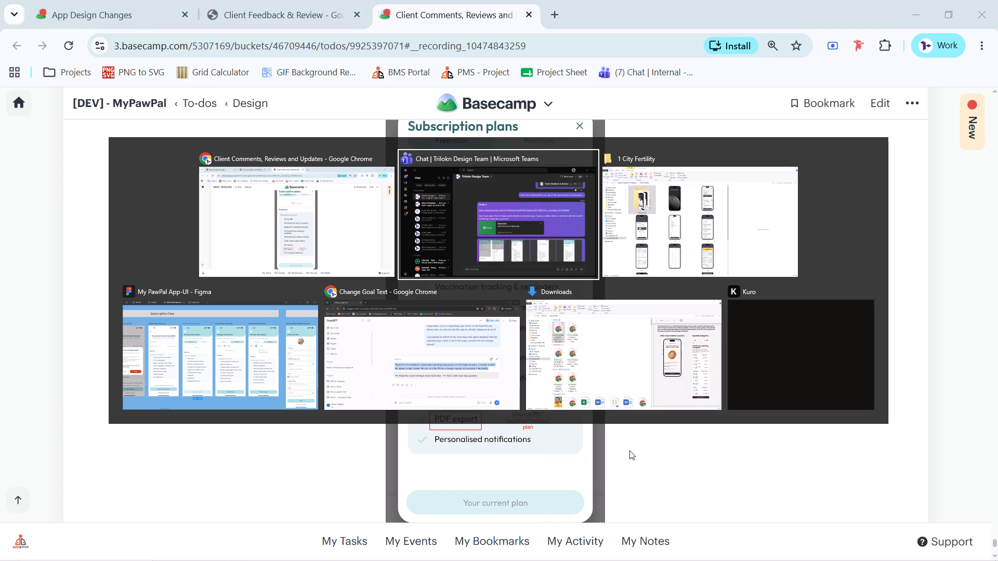
key(alt+Tab)
key(alt+Tab)
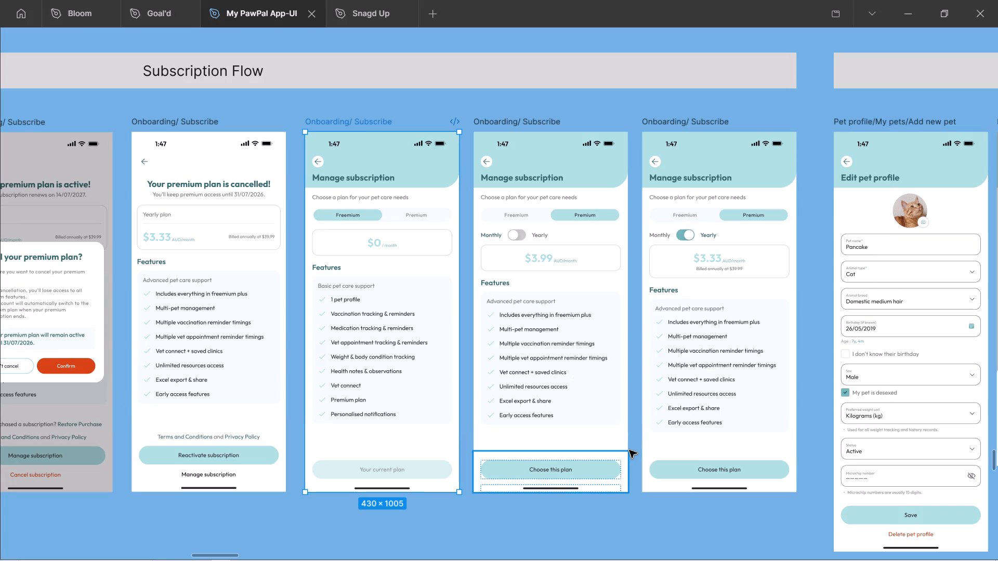
ctrl+scroll(518, 416, up, 4)
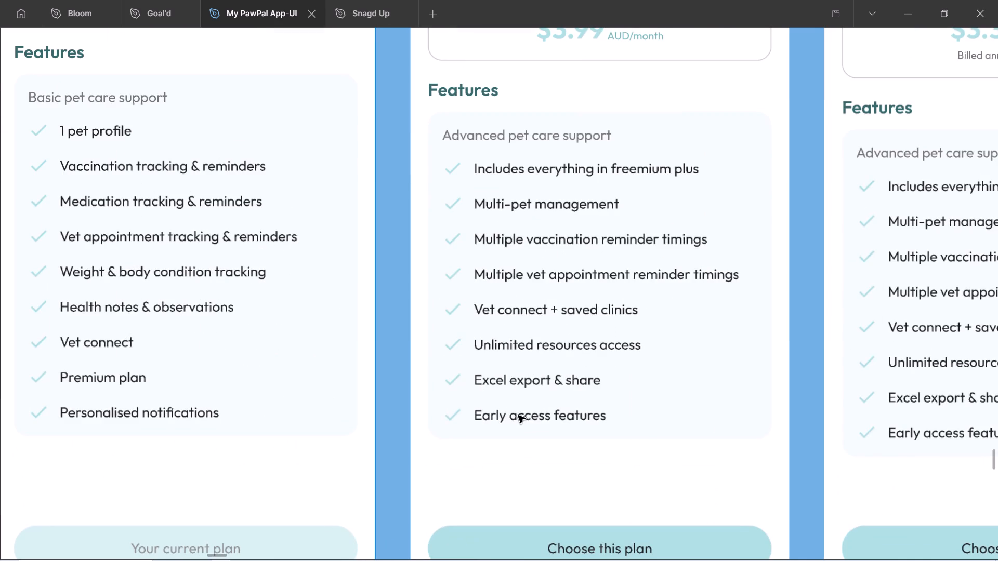
ctrl+click(511, 383)
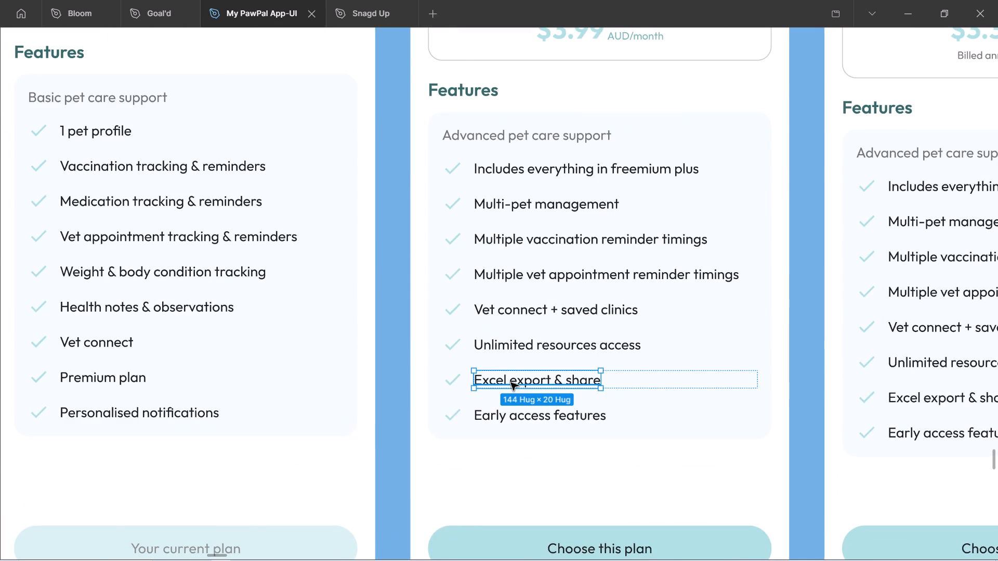
ctrl+scroll(511, 383, down, 4)
ctrl+scroll(511, 383, up, 3)
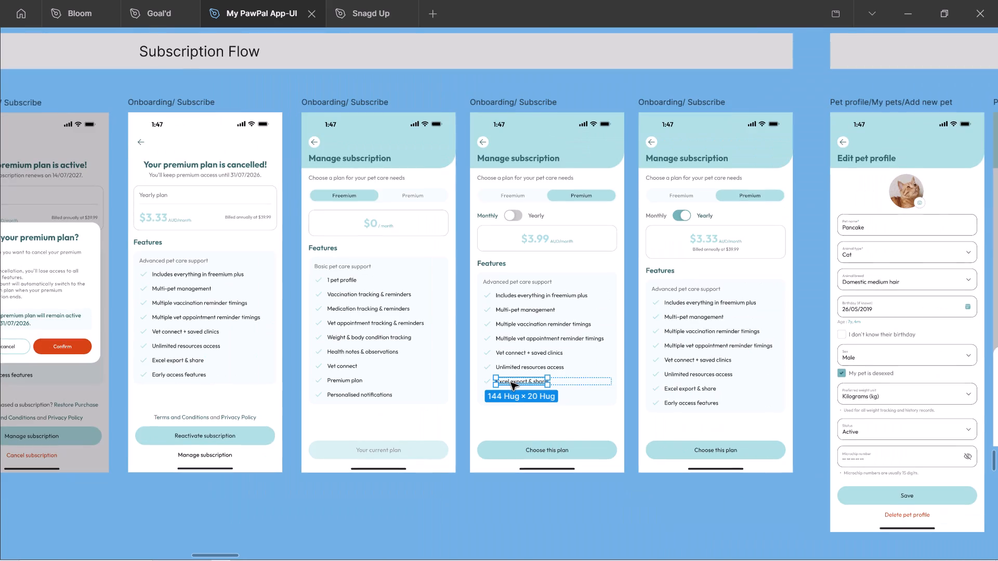
ctrl+scroll(511, 383, up, 1)
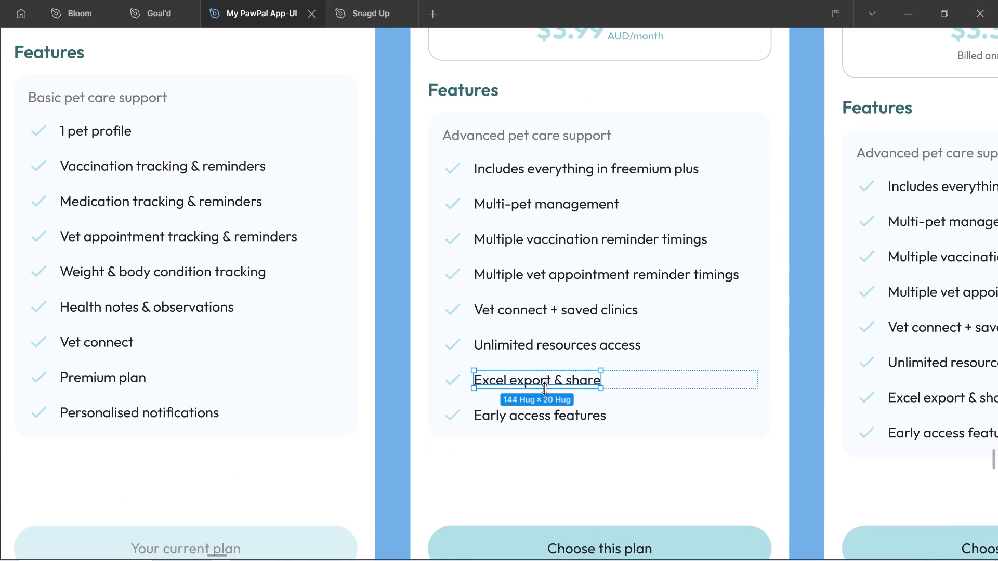
ctrl+double_click(507, 383)
ctrl+scroll(537, 371, down, 3)
ctrl+double_click(638, 103)
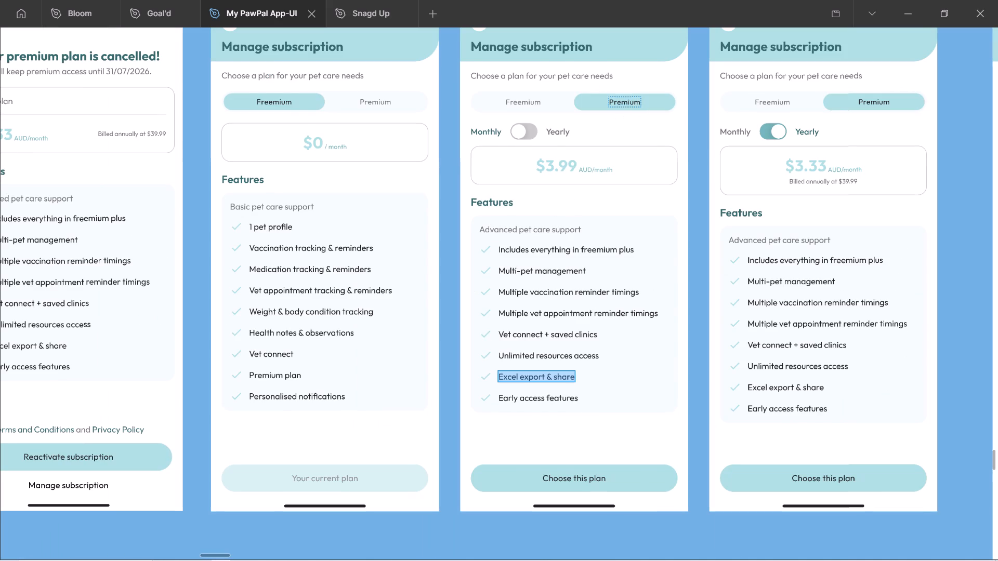
key(ctrl+a)
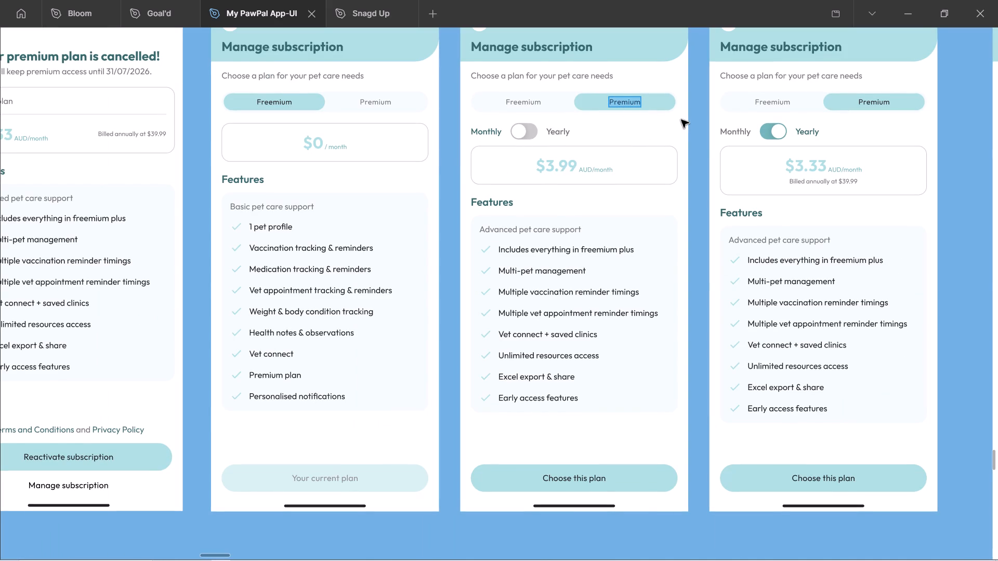
Replace the "Premium plan" feature text on the Freemium Manage subscription screen with "PDF export".
ctrl+click(272, 375)
key(ctrl+a)
text(PDF Exp)
key(BackSpace)
key(BackSpace)
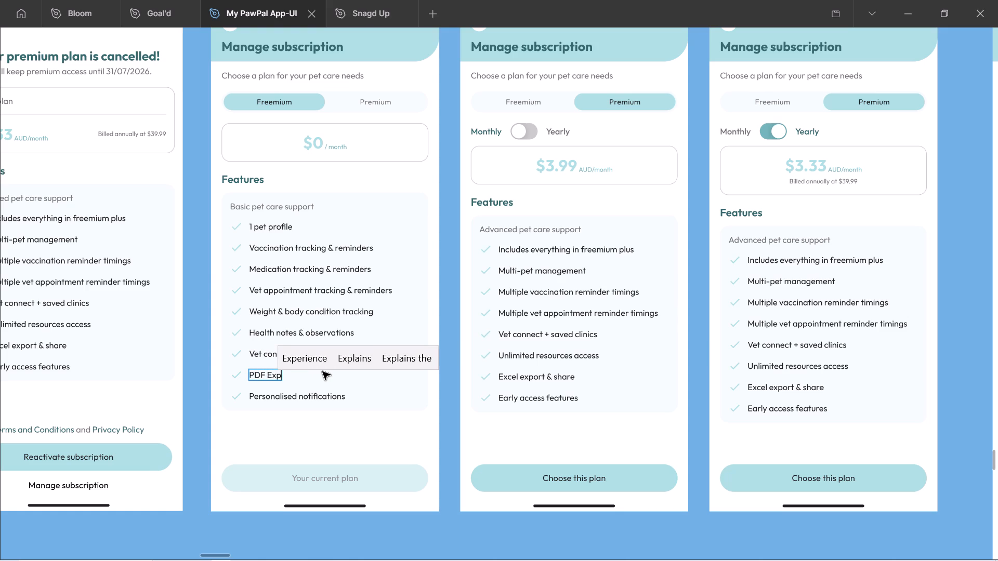
key(BackSpace)
text(export)
key(alt+Tab)
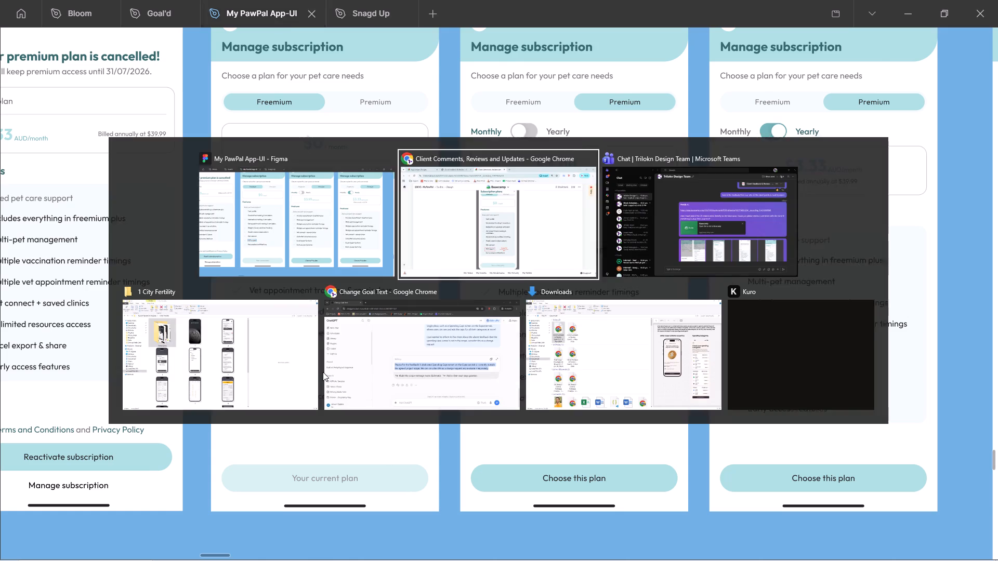
key(alt+Tab)
Copy the "PDF export" feature text from the Freemium Manage subscription screen.
ctrl+scroll(485, 336, down, 4)
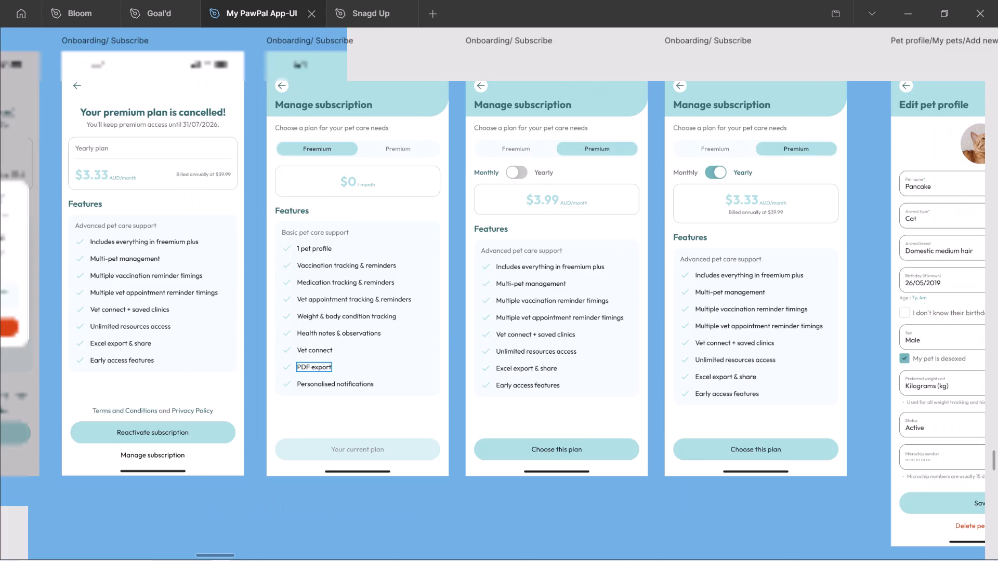
ctrl+scroll(502, 336, down, 3)
key(ctrl+a)
key(ctrl+c)
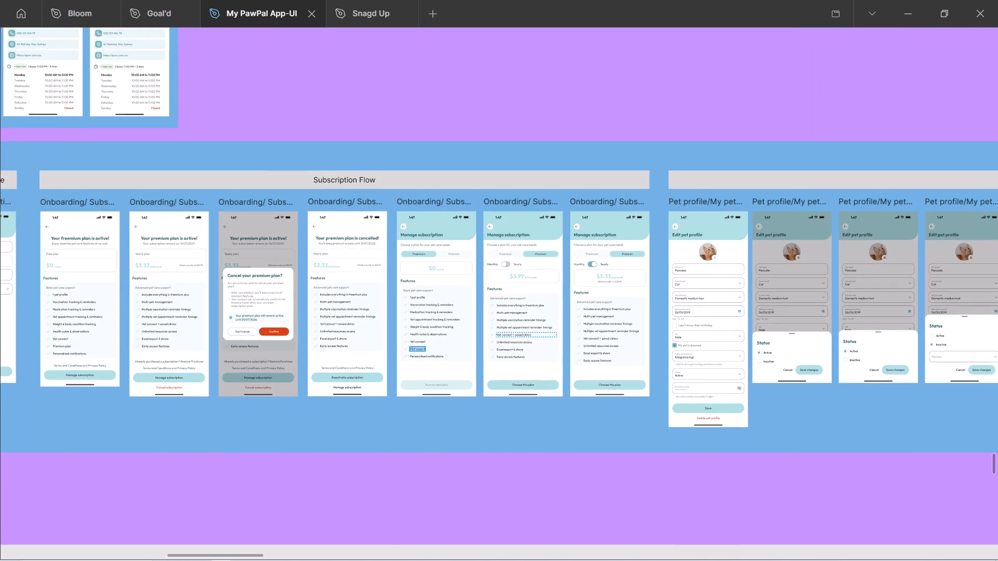
key(alt+Tab)
key(alt+Tab)
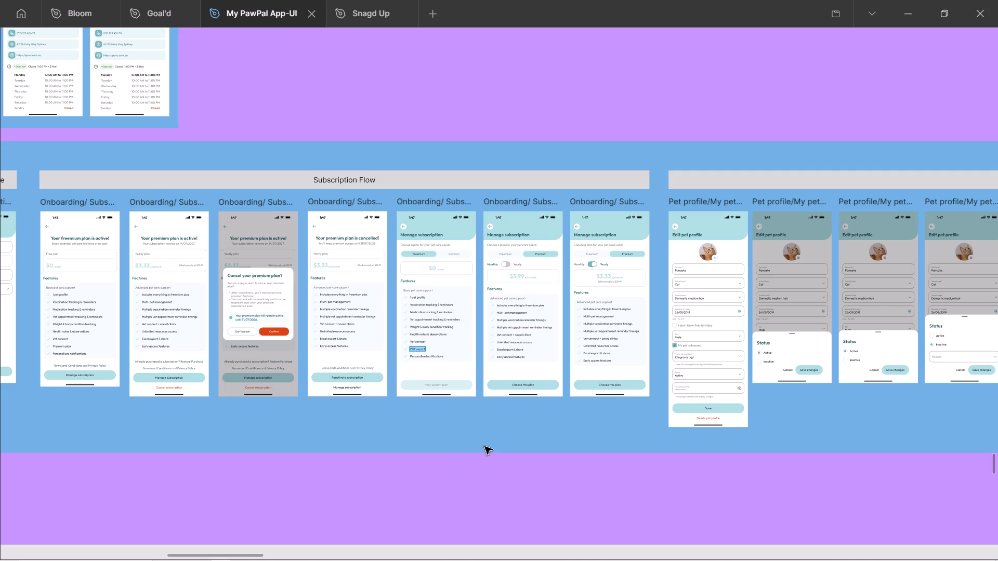
ctrl+scroll(646, 408, down, 10)
key(ctrl+c)
Replace the "Premium plan" feature on the Subscription / Freemium screen in the Pet Passport section with the copied "PDF export" text.
ctrl+scroll(151, 201, up, 8)
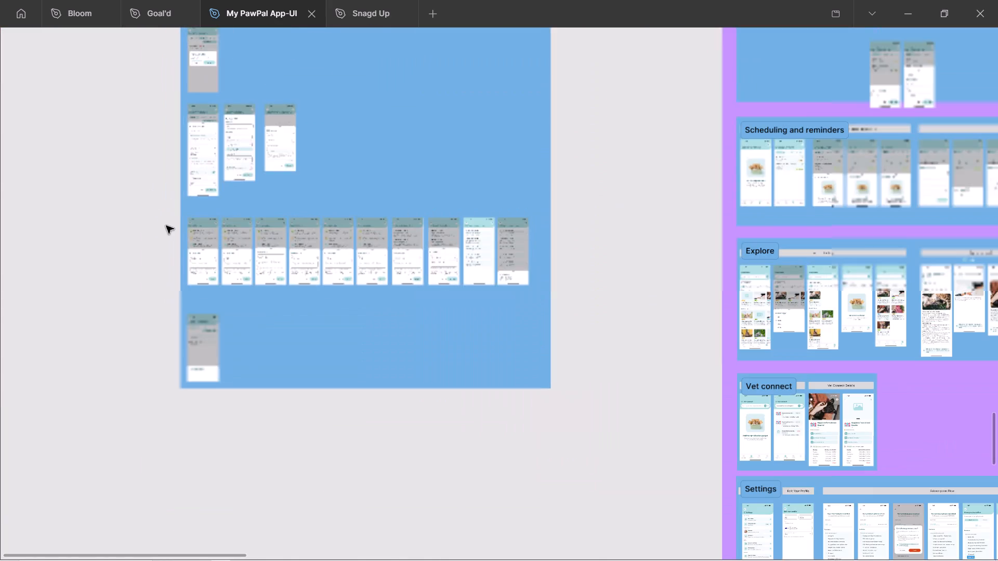
ctrl+scroll(166, 226, up, 1)
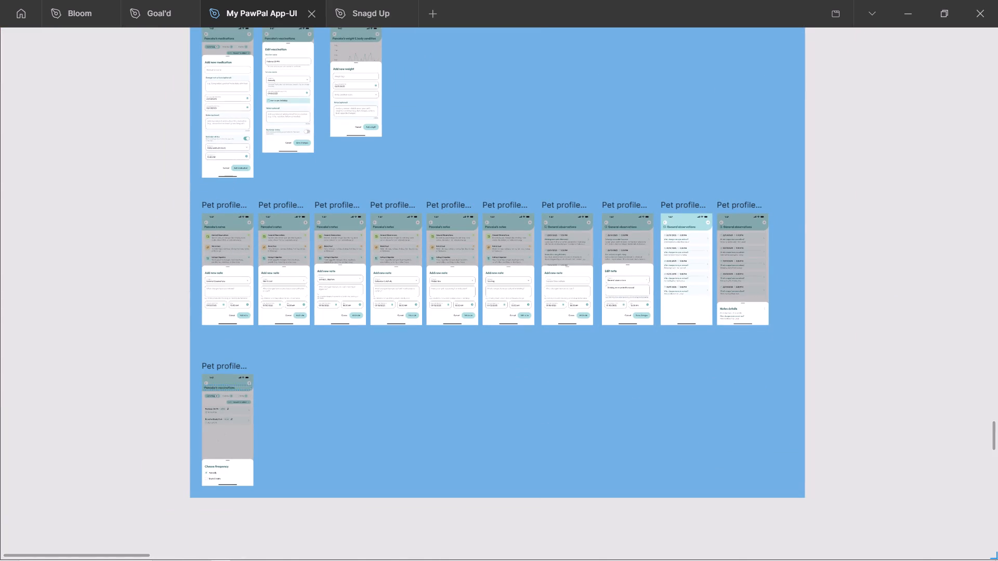
ctrl+scroll(252, 377, down, 4)
ctrl+scroll(243, 304, down, 3)
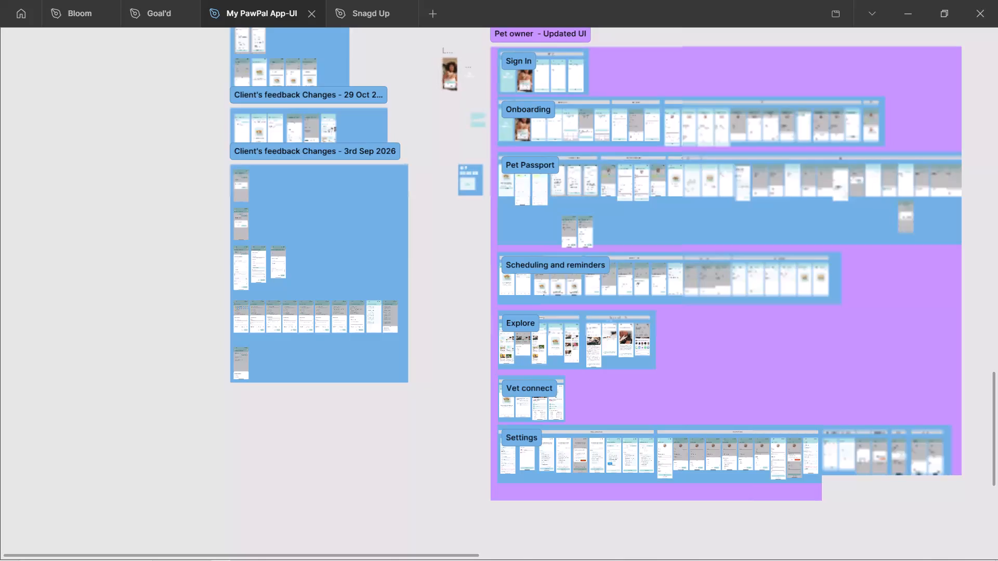
ctrl+scroll(225, 95, up, 4)
scroll(243, 123, up, 2)
ctrl+scroll(255, 193, up, 5)
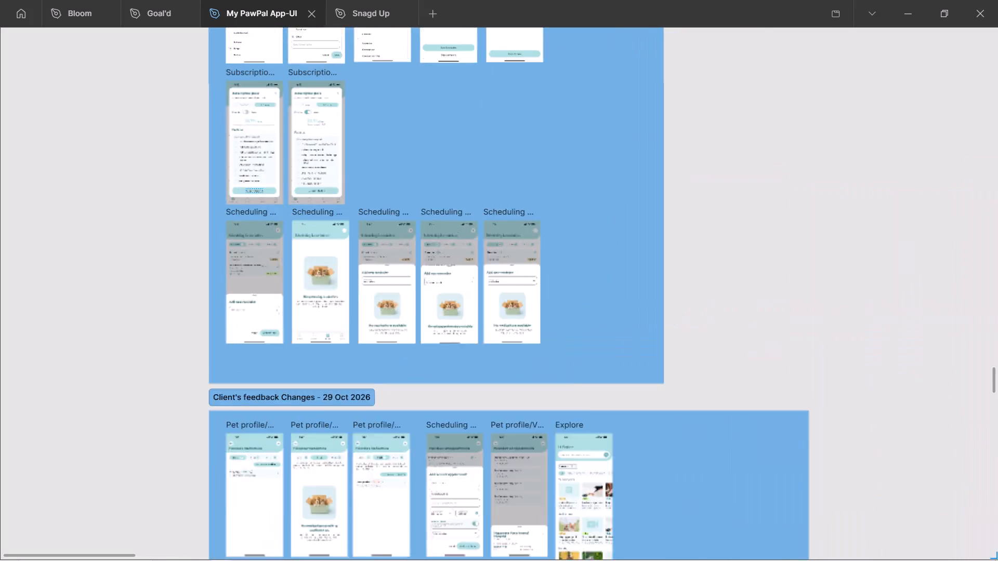
ctrl+scroll(254, 192, up, 10)
ctrl+click(237, 183)
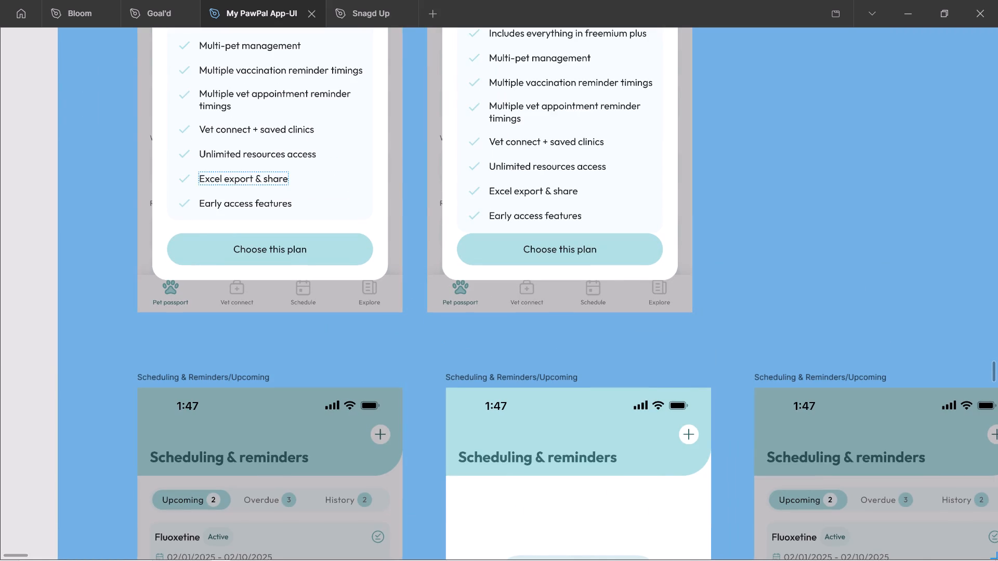
ctrl+scroll(432, 207, down, 20)
ctrl+scroll(432, 207, down, 2)
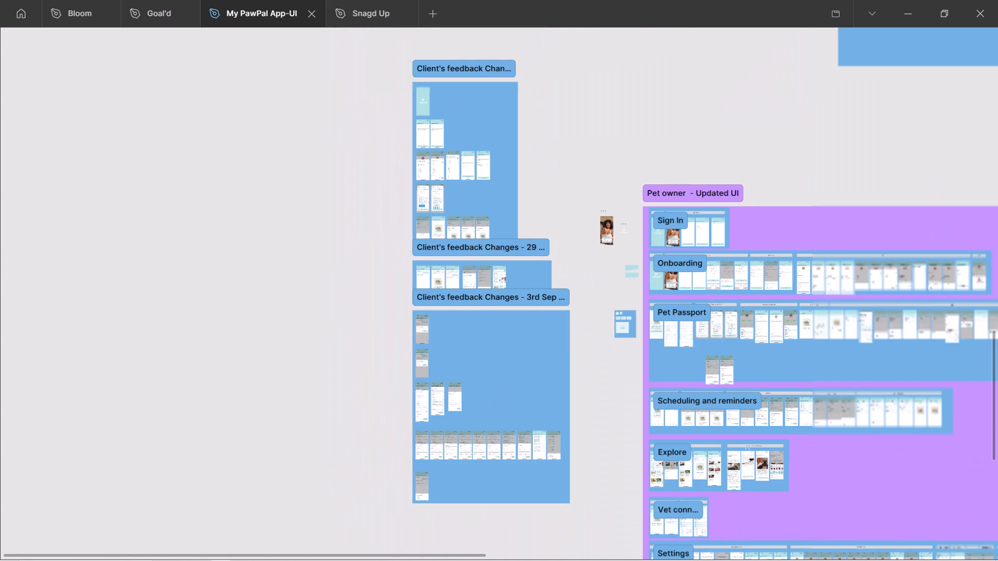
ctrl+scroll(734, 348, up, 11)
ctrl+scroll(691, 310, up, 14)
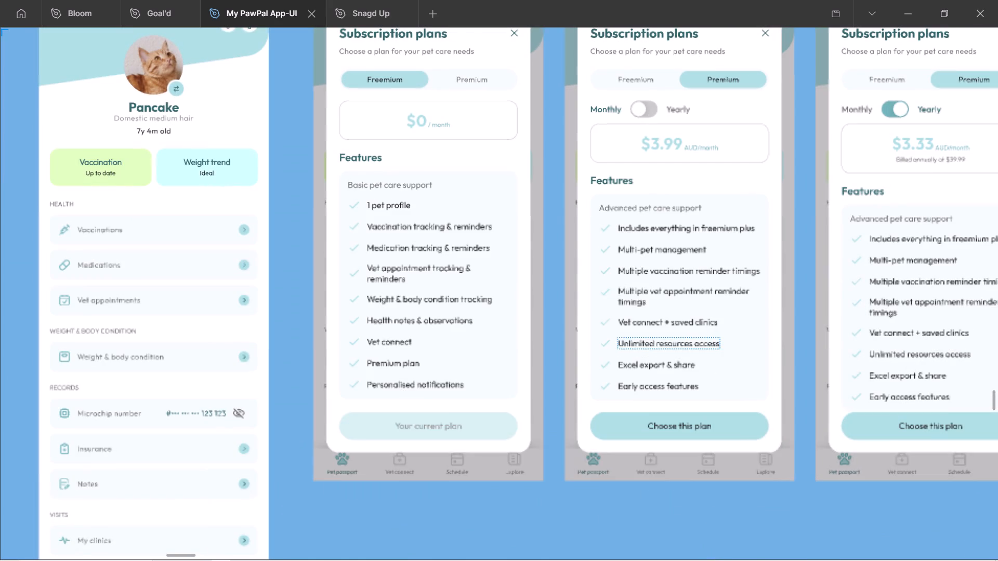
ctrl+click(404, 365)
key(ctrl+a)
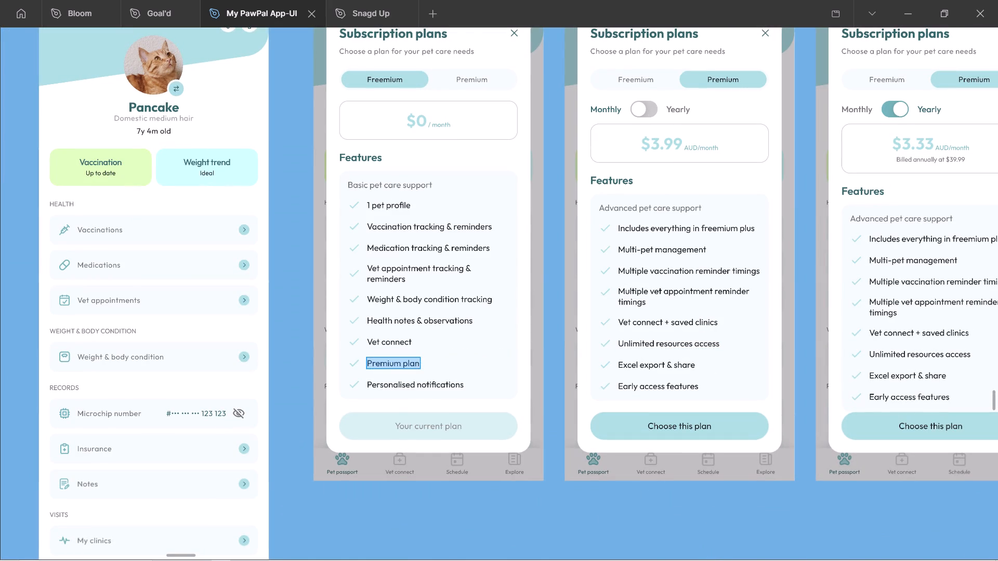
key(ctrl+shift+v)
Replace the "Premium plan" feature on the "Your freemium plan is active!" screen with the copied "PDF export" text.
ctrl+scroll(362, 328, down, 2)
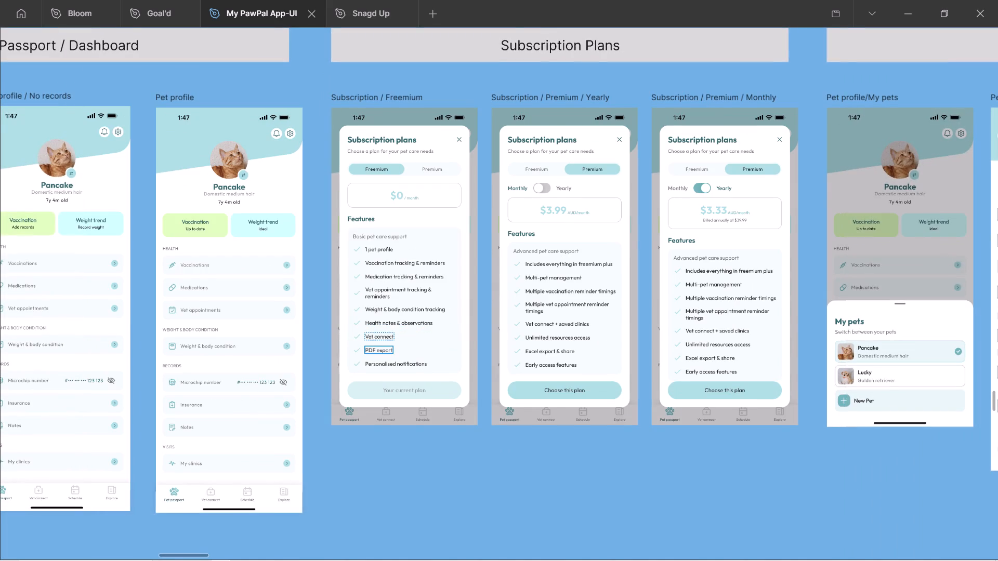
shift+scroll(377, 342, down, 2)
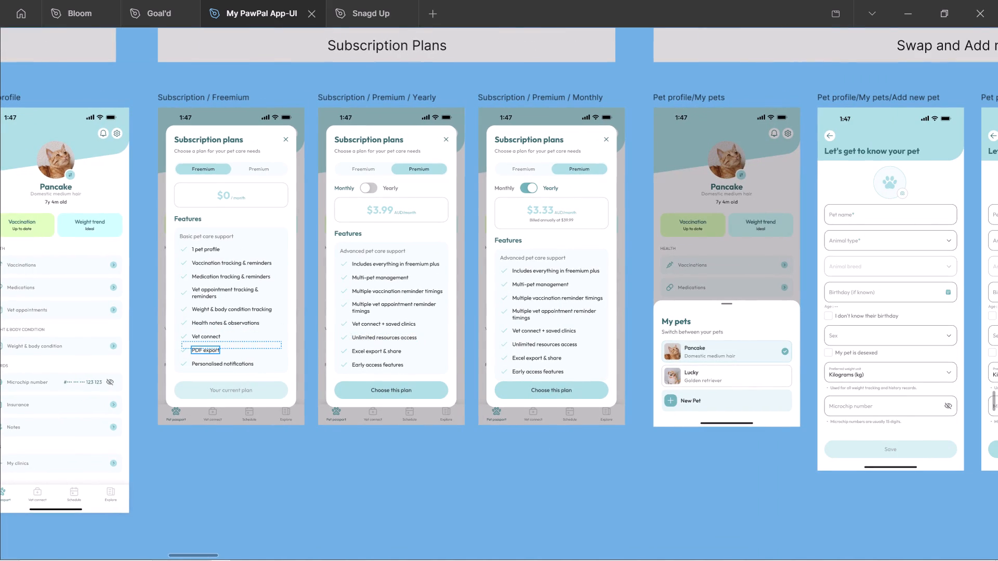
ctrl+scroll(304, 366, down, 6)
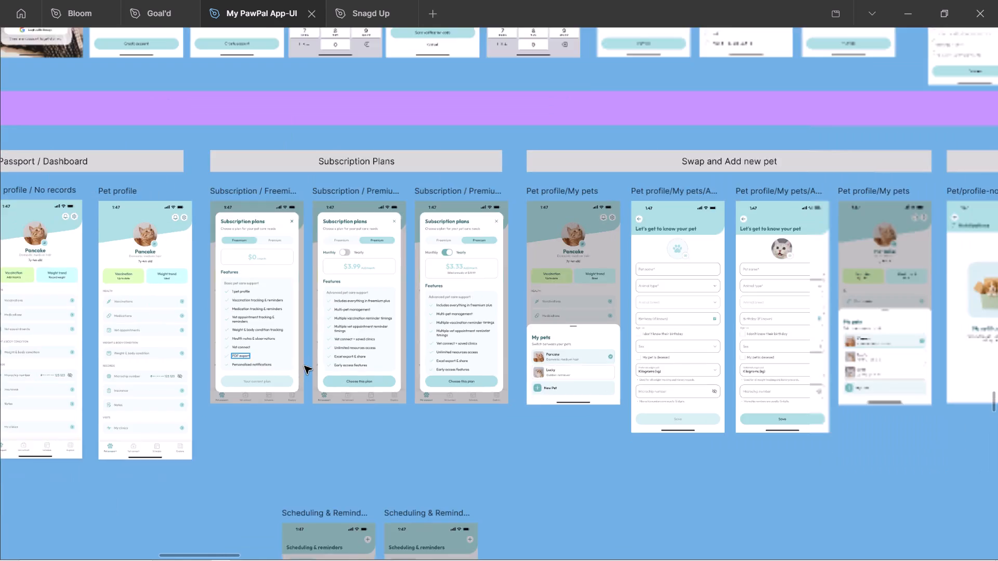
ctrl+scroll(305, 366, down, 8)
scroll(315, 367, down, 10)
ctrl+scroll(314, 335, up, 2)
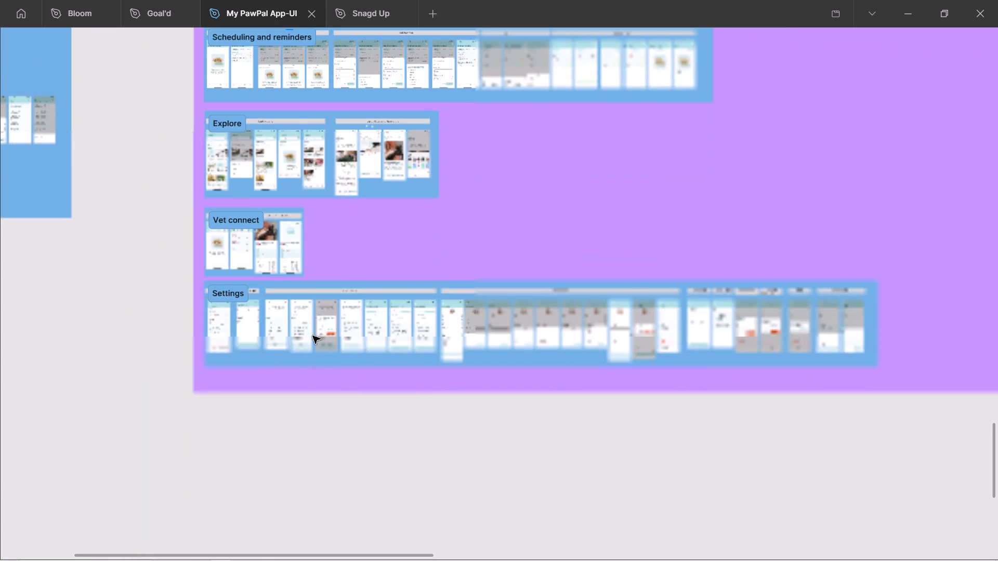
ctrl+scroll(313, 336, up, 11)
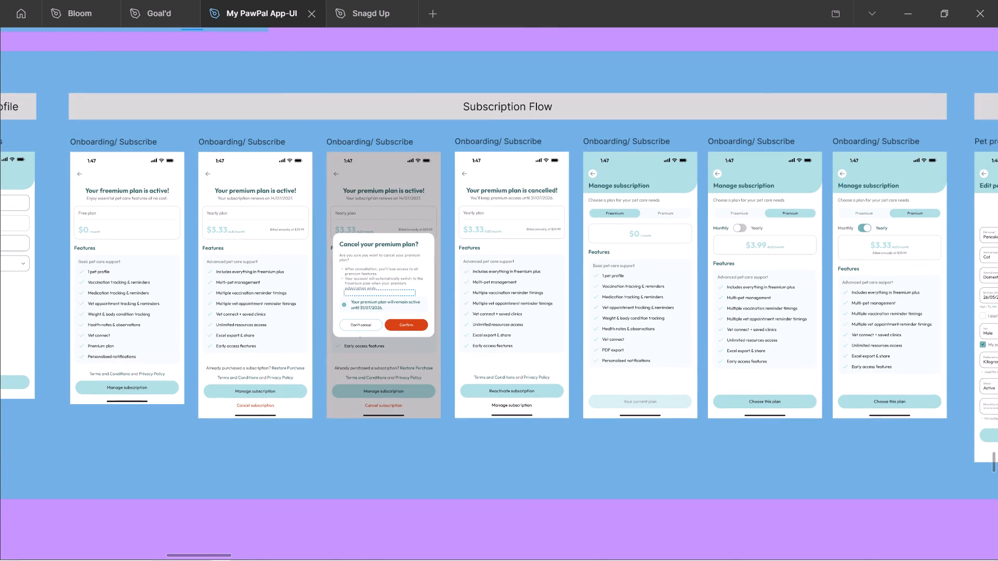
ctrl+scroll(97, 341, up, 5)
ctrl+scroll(196, 347, down, 5)
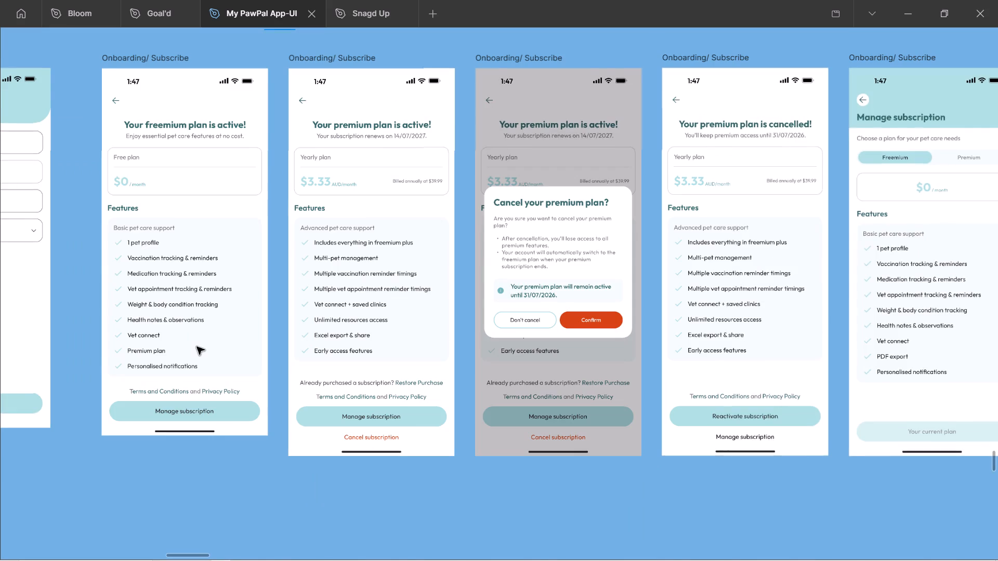
shift+scroll(197, 347, up, 3)
ctrl+click(402, 353)
key(ctrl+a)
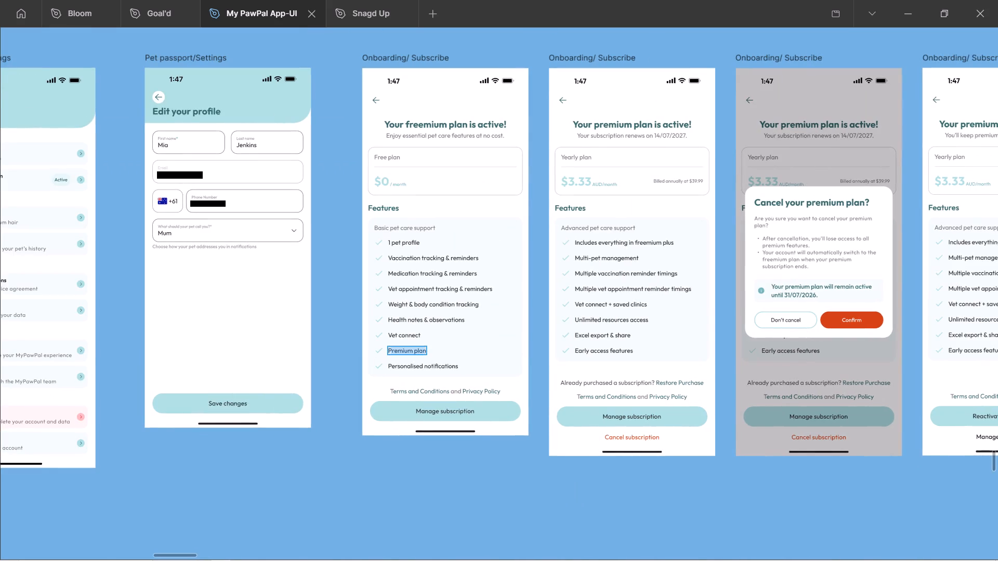
key(ctrl+shift+v)
Select the "PDF export" feature text on the Freemium Manage subscription screen in the Subscription Flow.
shift+scroll(418, 343, down, 6)
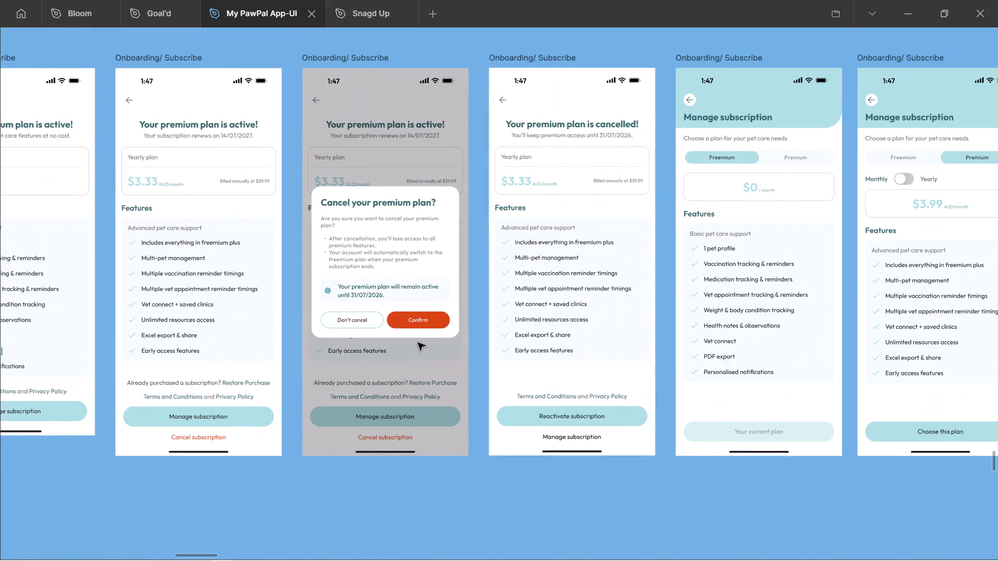
shift+scroll(418, 343, down, 2)
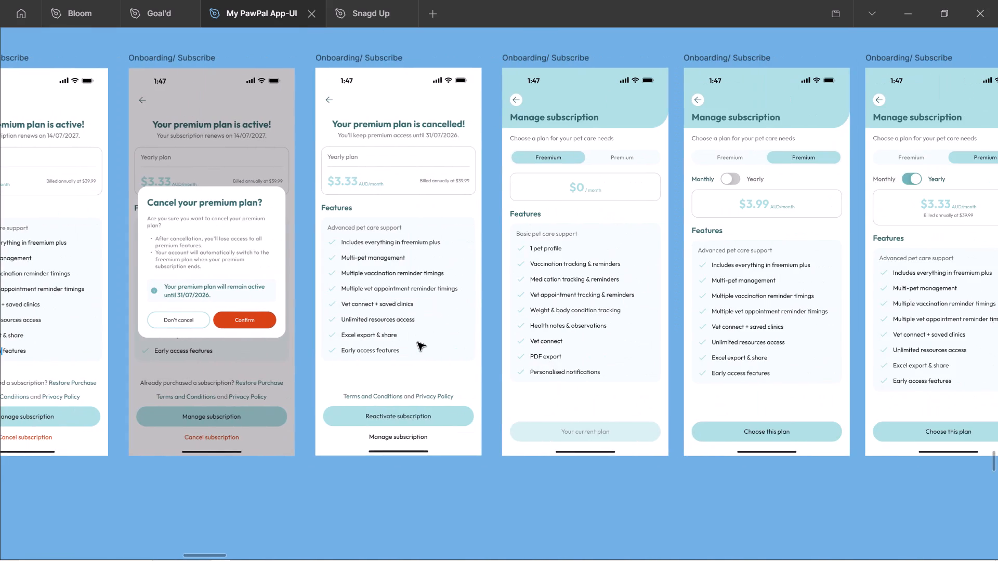
shift+scroll(418, 343, down, 2)
ctrl+scroll(402, 345, up, 2)
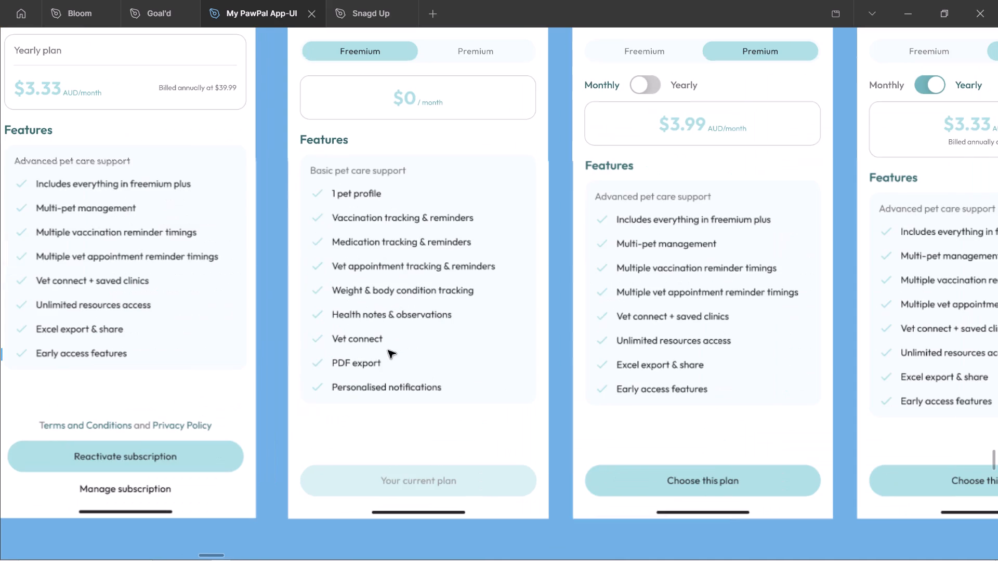
ctrl+click(367, 362)
key(ctrl+a)
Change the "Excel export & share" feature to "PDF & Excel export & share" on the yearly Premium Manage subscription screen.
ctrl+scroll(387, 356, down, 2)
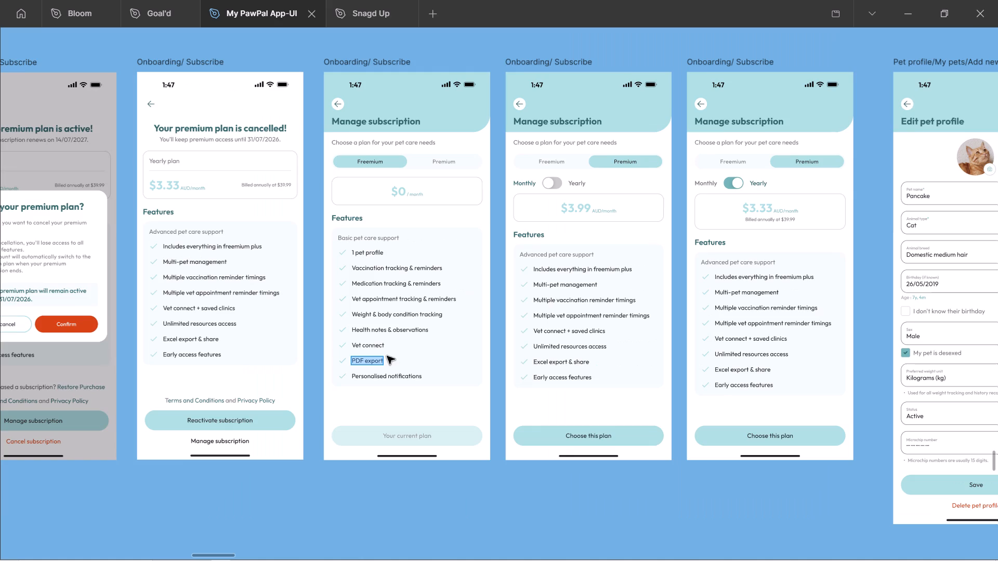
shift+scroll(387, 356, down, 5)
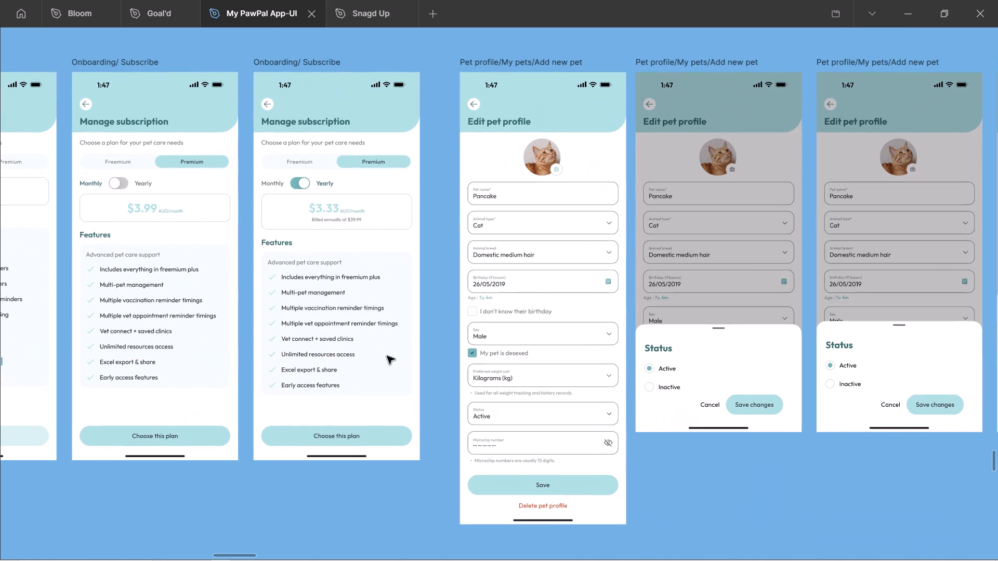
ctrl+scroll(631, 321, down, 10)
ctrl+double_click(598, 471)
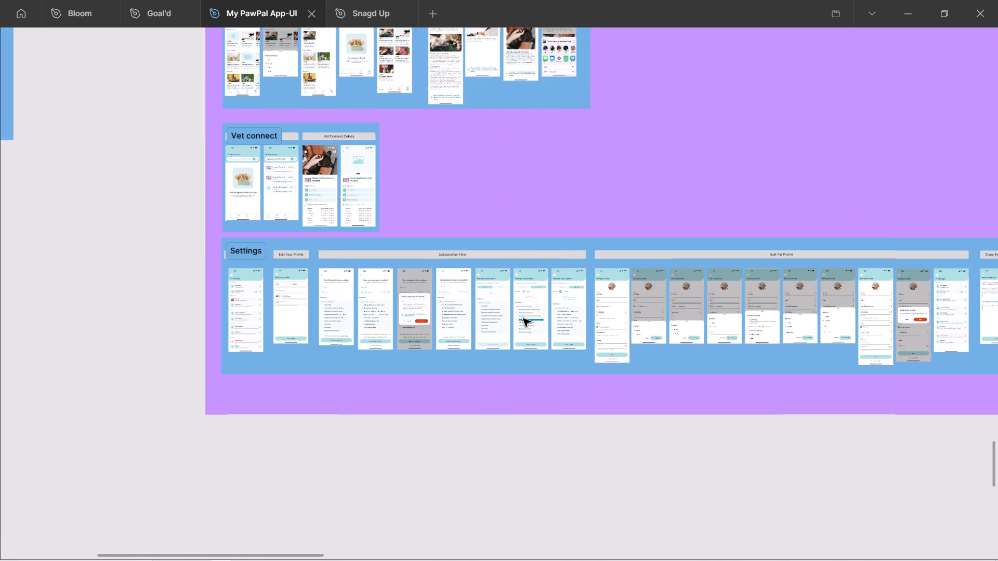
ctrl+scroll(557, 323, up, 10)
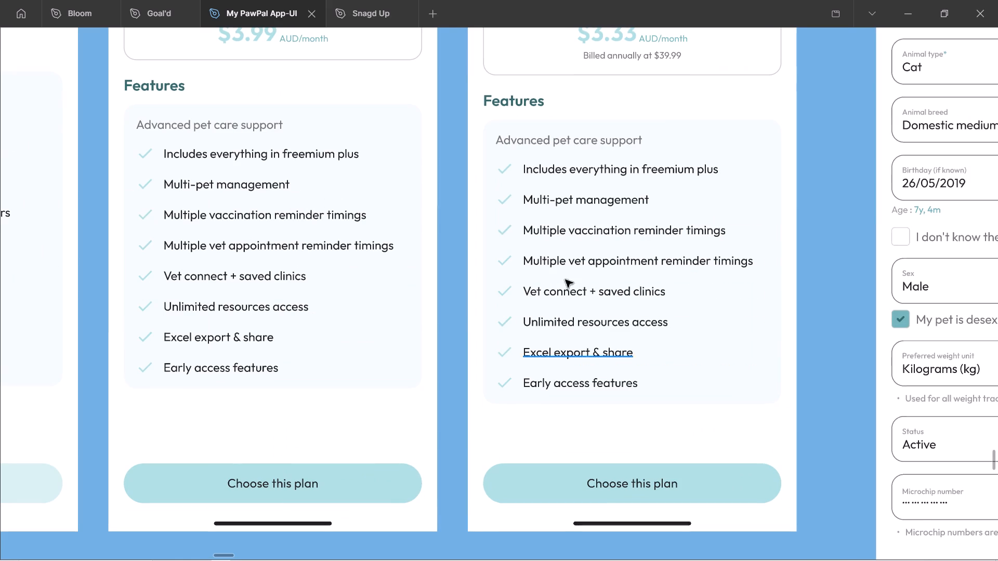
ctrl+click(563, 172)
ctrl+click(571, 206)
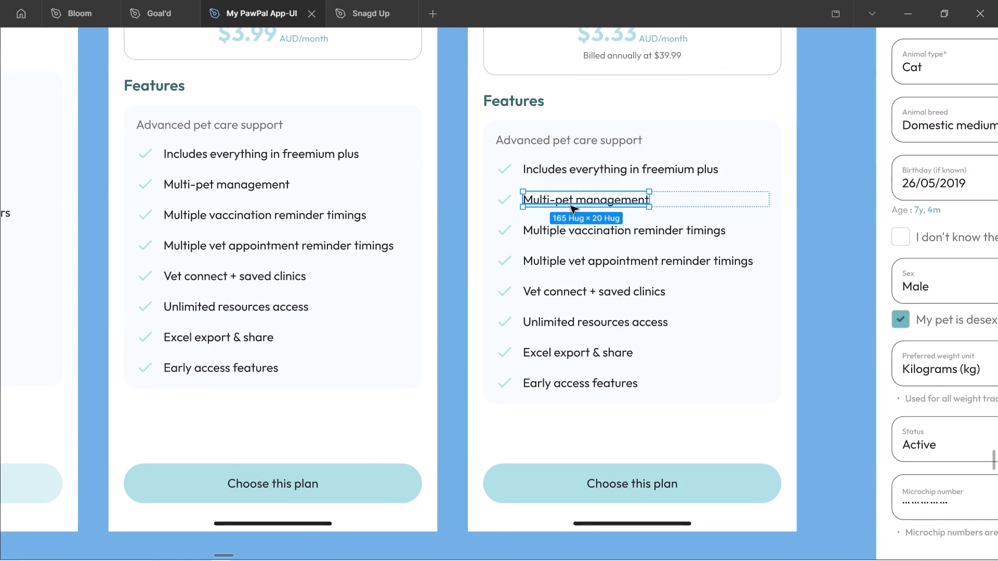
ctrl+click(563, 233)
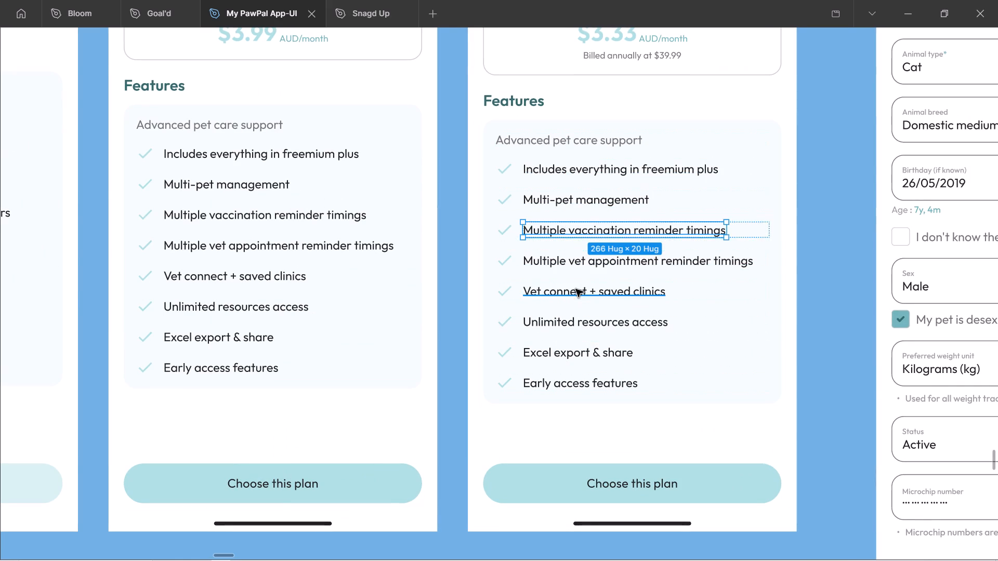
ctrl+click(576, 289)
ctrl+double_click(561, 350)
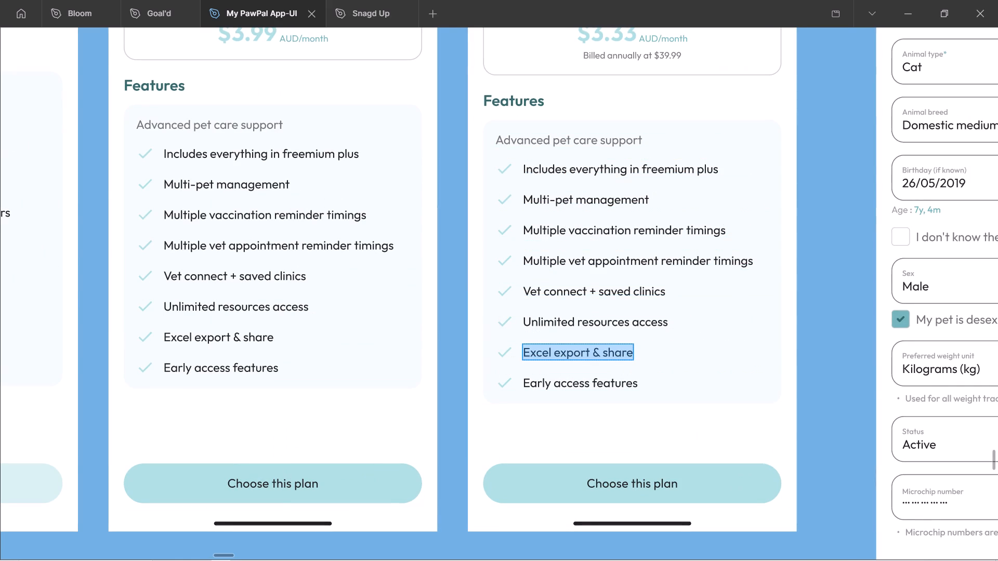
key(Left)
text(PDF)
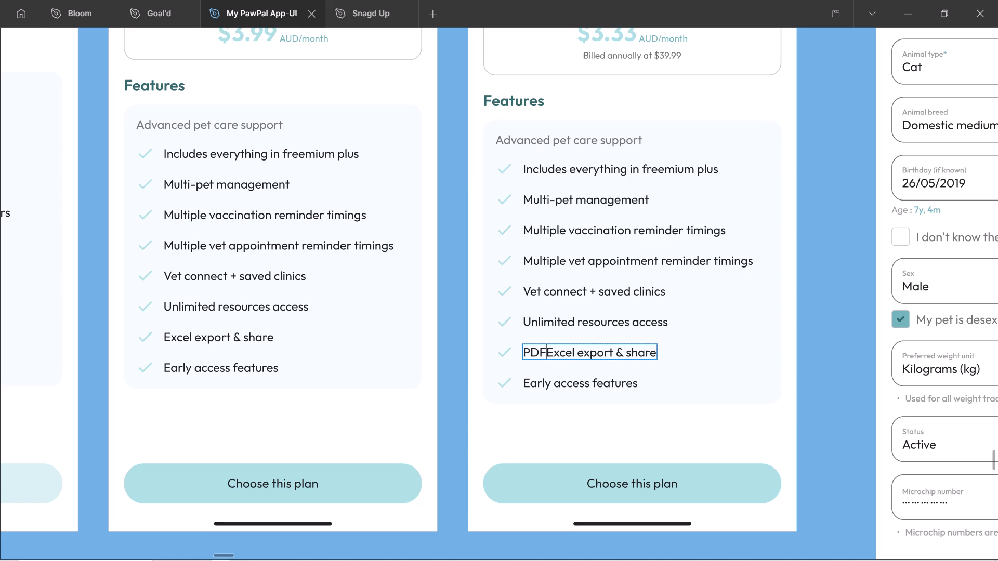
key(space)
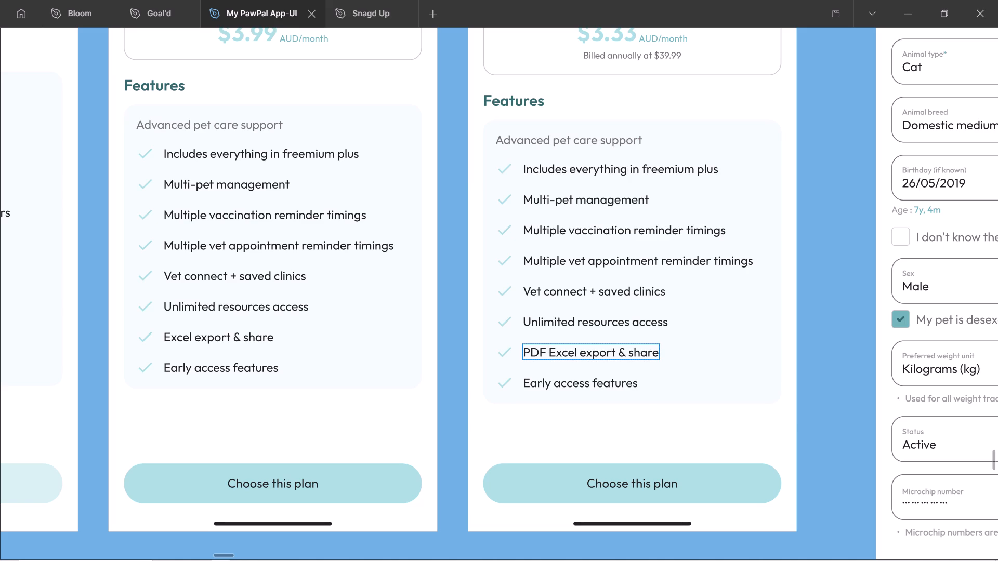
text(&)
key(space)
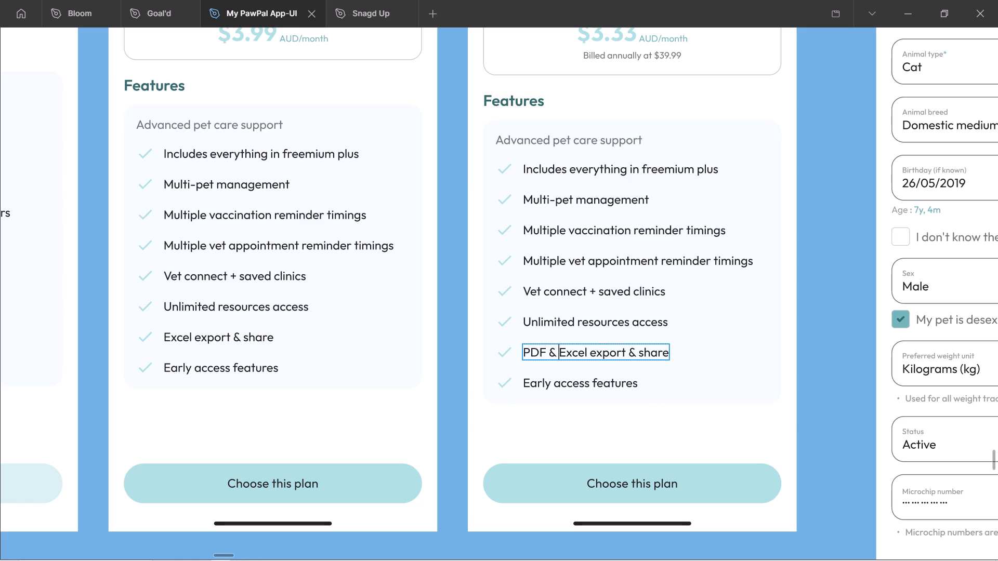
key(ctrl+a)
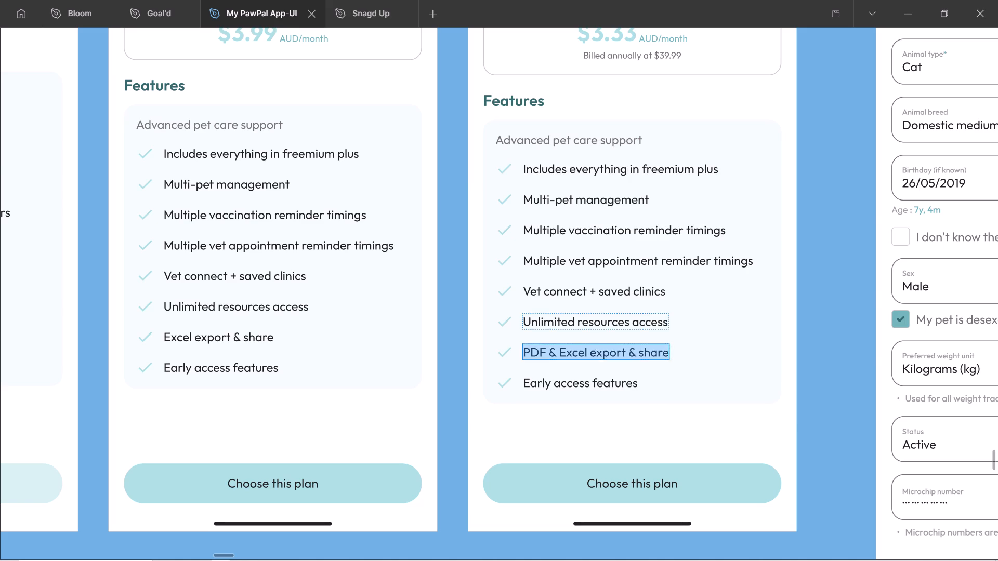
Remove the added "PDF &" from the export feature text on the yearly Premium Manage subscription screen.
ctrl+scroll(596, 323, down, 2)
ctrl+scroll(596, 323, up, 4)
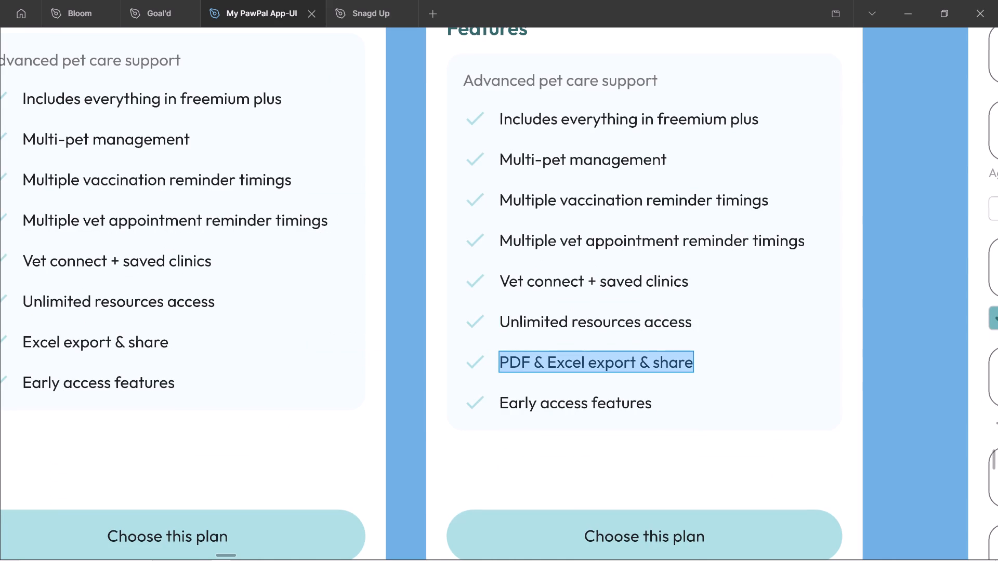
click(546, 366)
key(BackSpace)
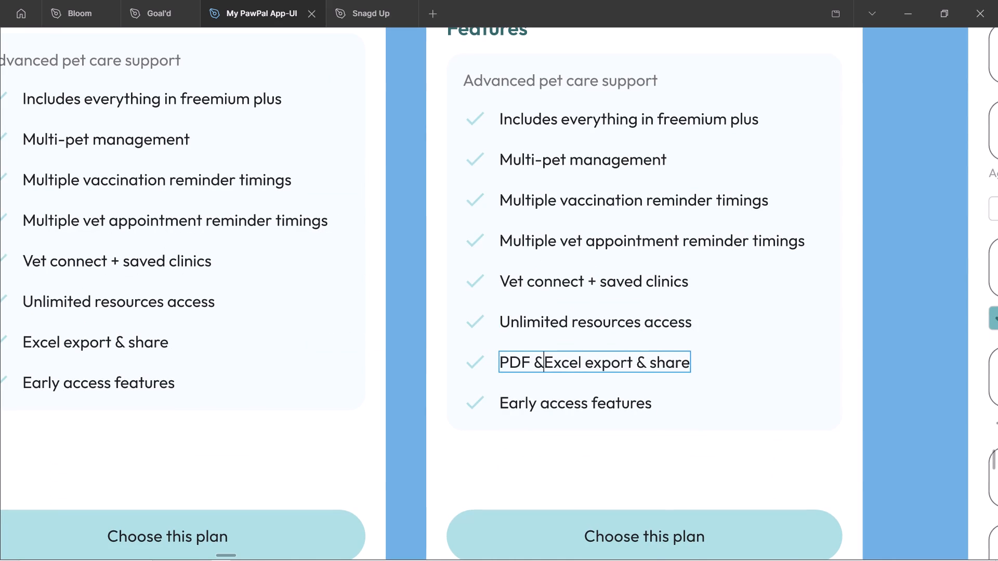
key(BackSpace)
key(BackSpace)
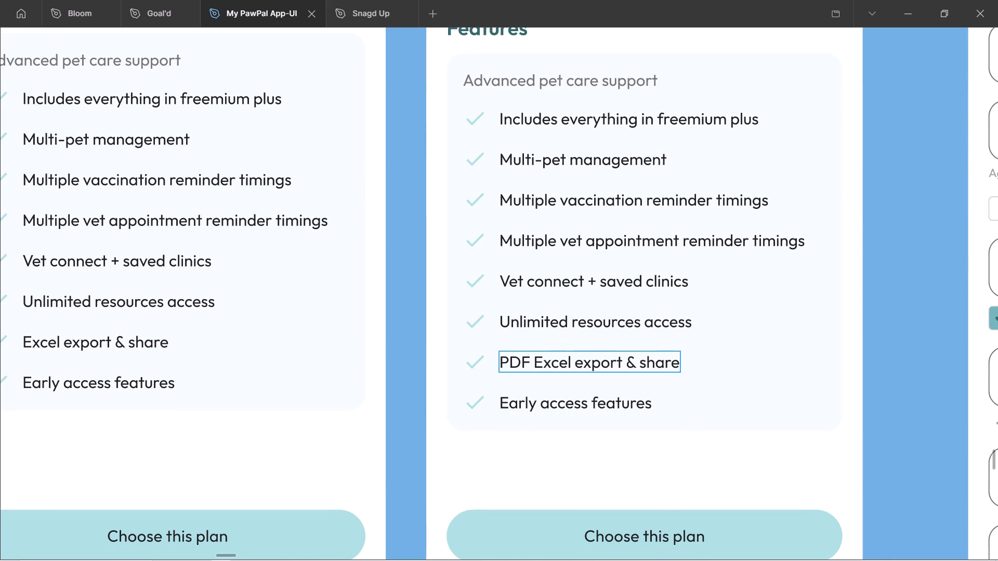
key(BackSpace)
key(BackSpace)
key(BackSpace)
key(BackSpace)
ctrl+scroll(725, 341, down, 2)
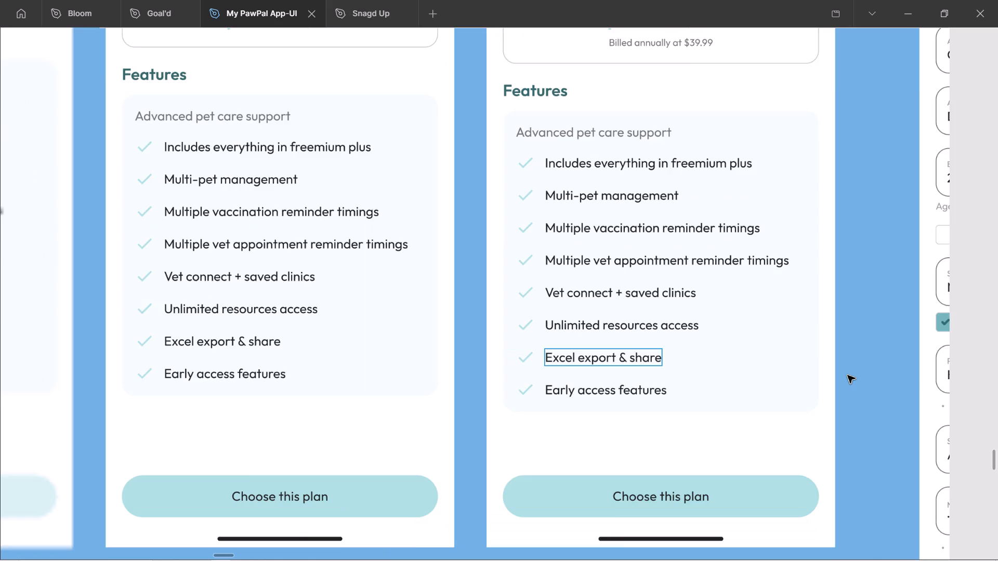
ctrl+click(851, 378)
Duplicate the whole "Excel export & share" feature row, including its checkmark, on the yearly Premium Manage subscription screen.
key(shift+Return)
key(shift+Return)
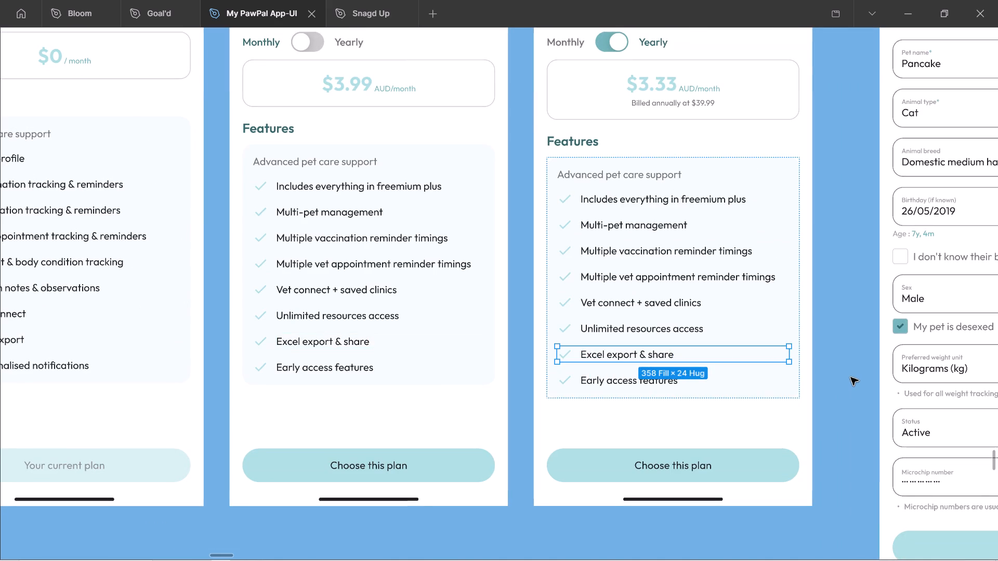
key(ctrl+d)
Change the upper of the two "Excel export & share" features on the yearly Premium Manage subscription screen to "PDF export & share".
ctrl+triple_click(614, 350)
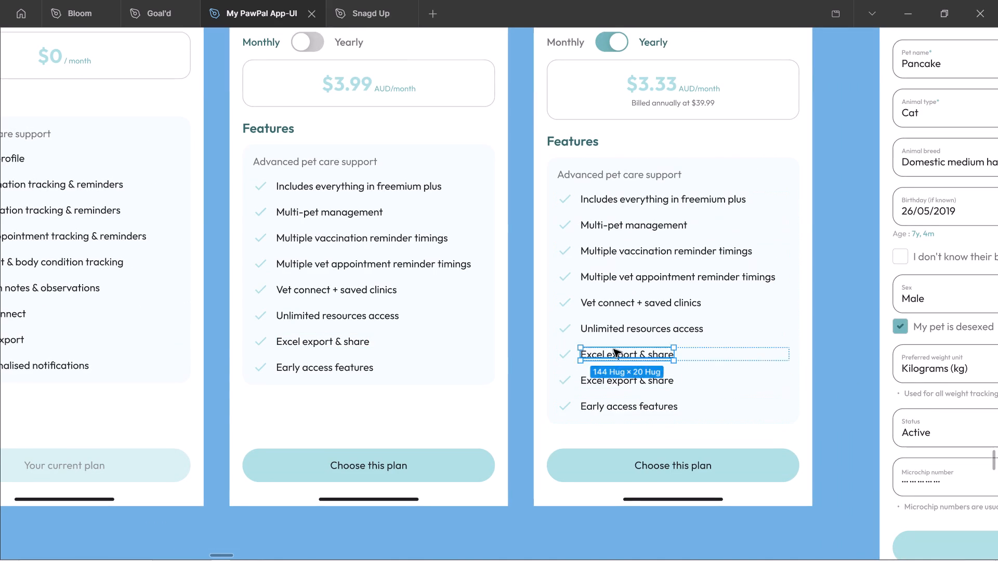
ctrl+double_click(596, 358)
text(PDF)
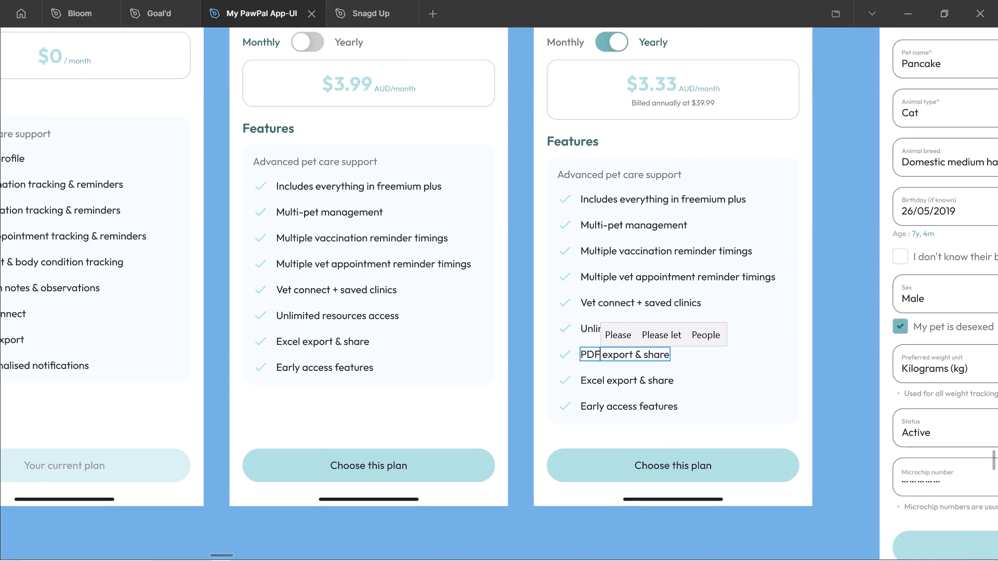
ctrl+scroll(610, 365, down, 1)
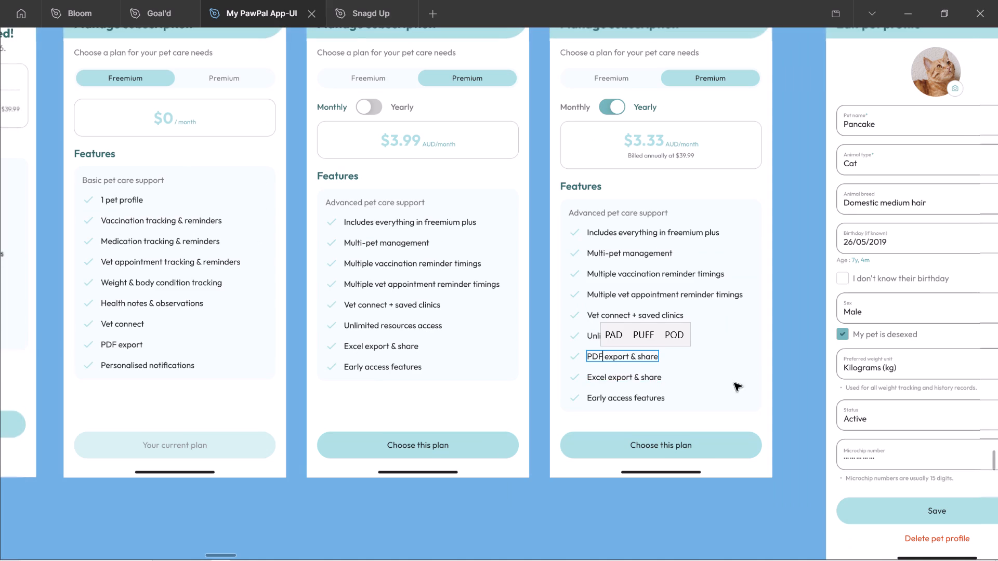
double_click(811, 365)
ctrl+scroll(810, 365, down, 1)
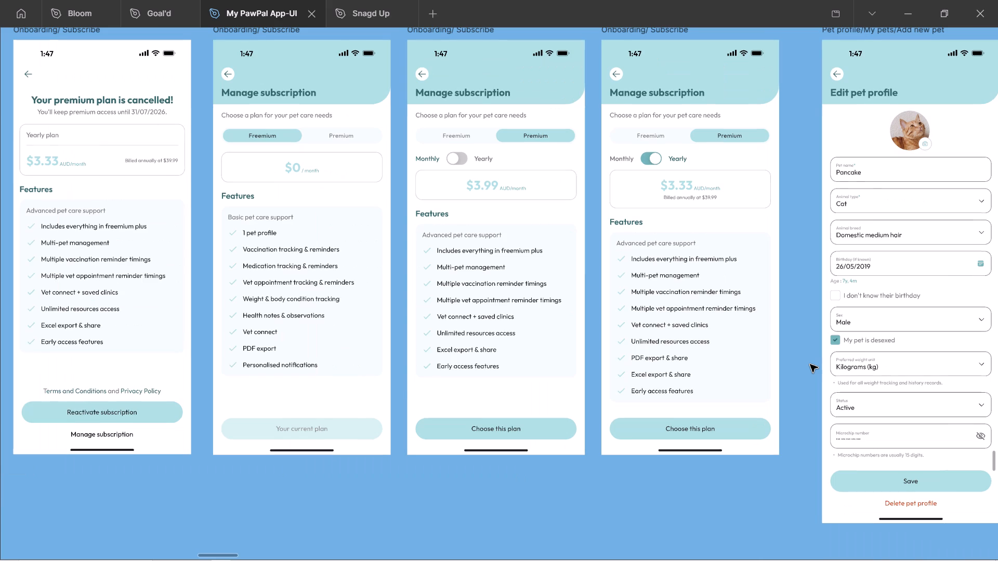
Shorten "PDF export & share" to "PDF export" on the yearly Premium Manage subscription screen and copy the text.
ctrl+scroll(717, 363, up, 1)
ctrl+click(658, 356)
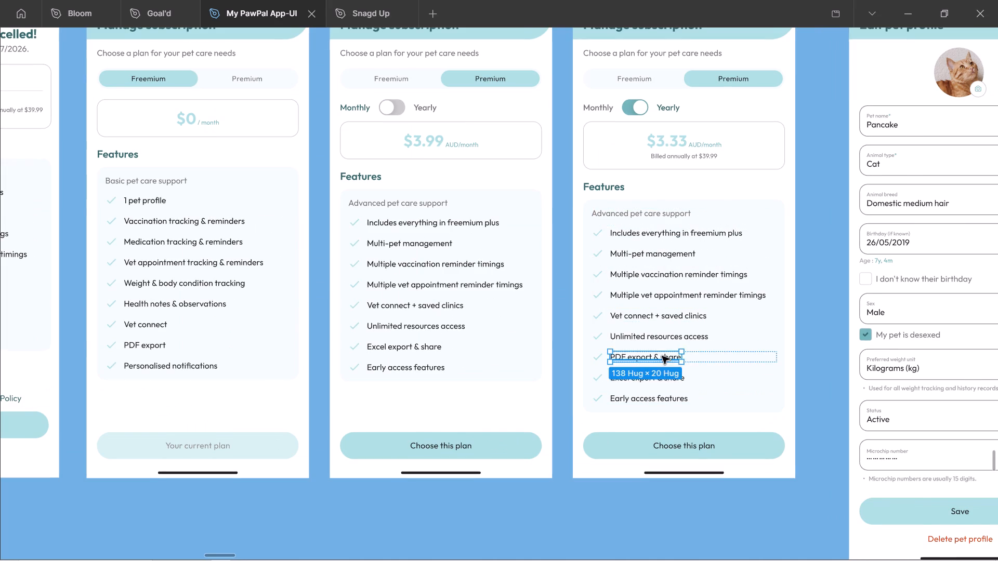
ctrl+scroll(662, 356, up, 2)
ctrl+double_click(648, 356)
ctrl+drag(647, 358, 671, 360)
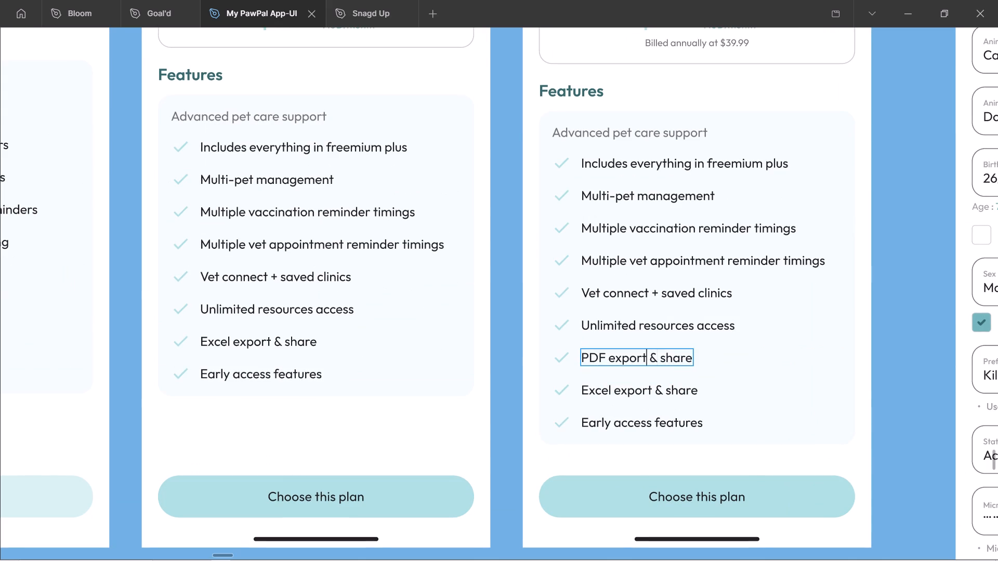
ctrl+drag(671, 360, 702, 362)
ctrl+scroll(600, 339, down, 2)
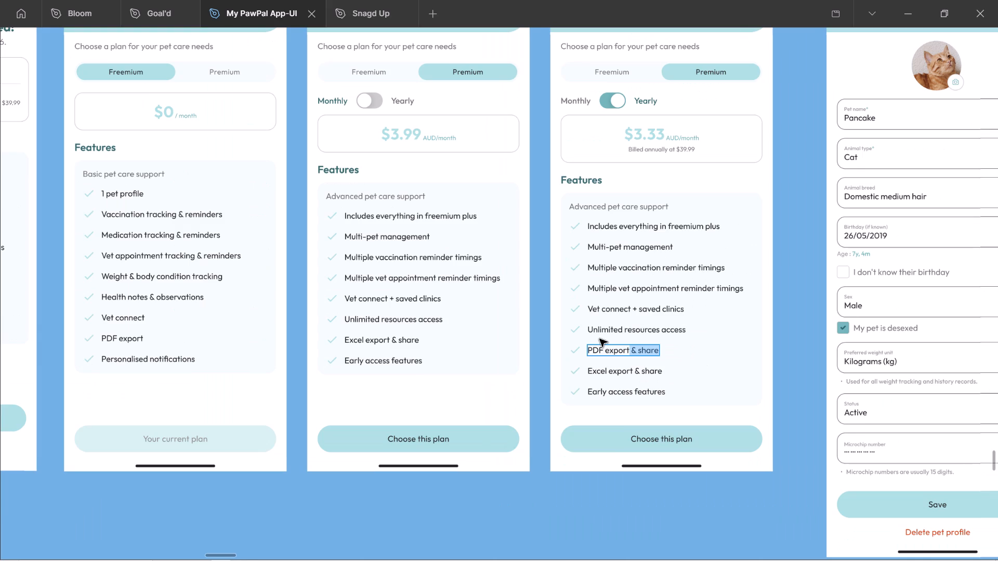
key(BackSpace)
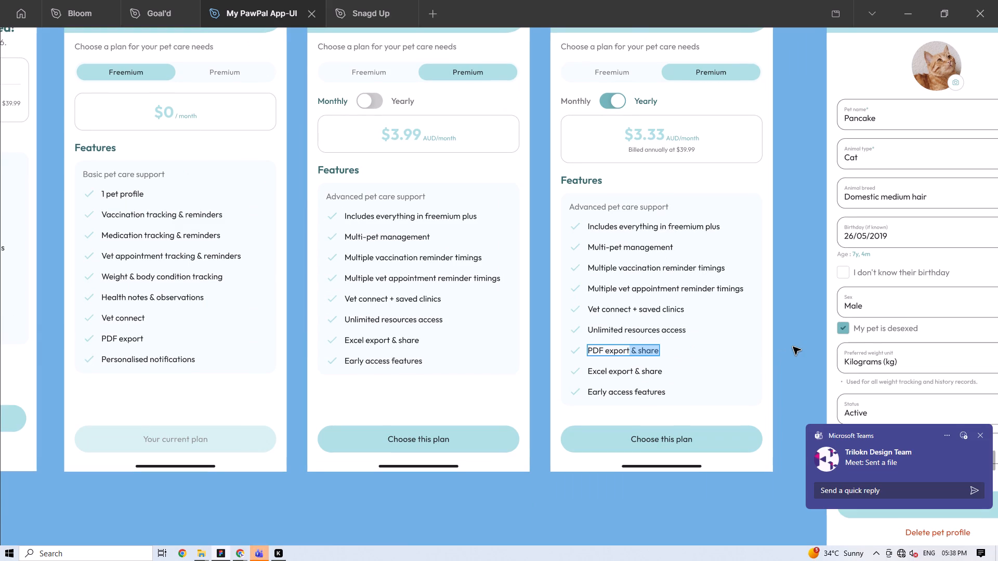
key(ctrl+a)
key(ctrl+c)
ctrl+scroll(752, 352, down, 2)
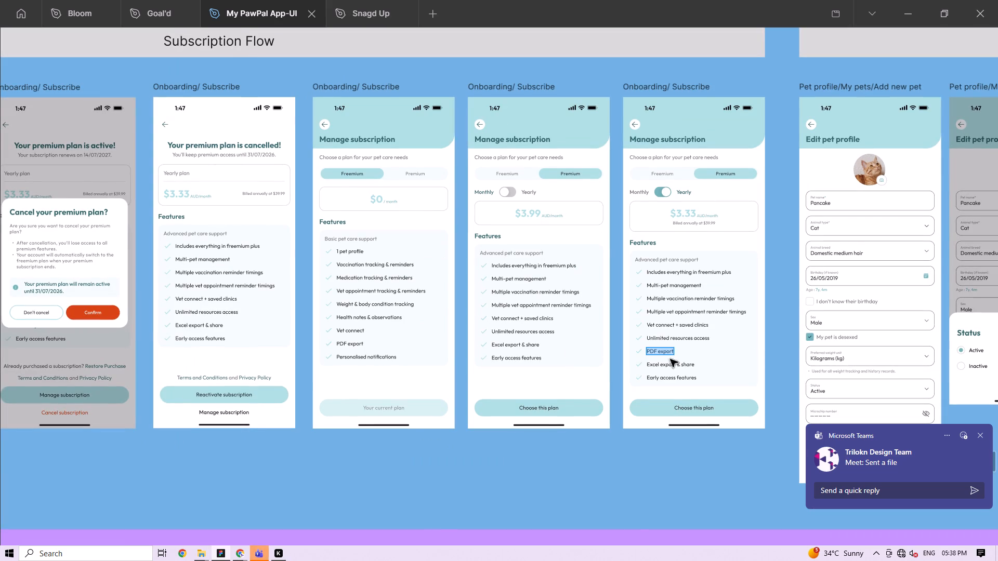
key(ctrl+c)
ctrl+click(599, 423)
Duplicate the whole "Excel export & share" feature row, including its checkmark, on the monthly Premium Manage subscription screen.
ctrl+scroll(573, 372, up, 3)
ctrl+click(473, 323)
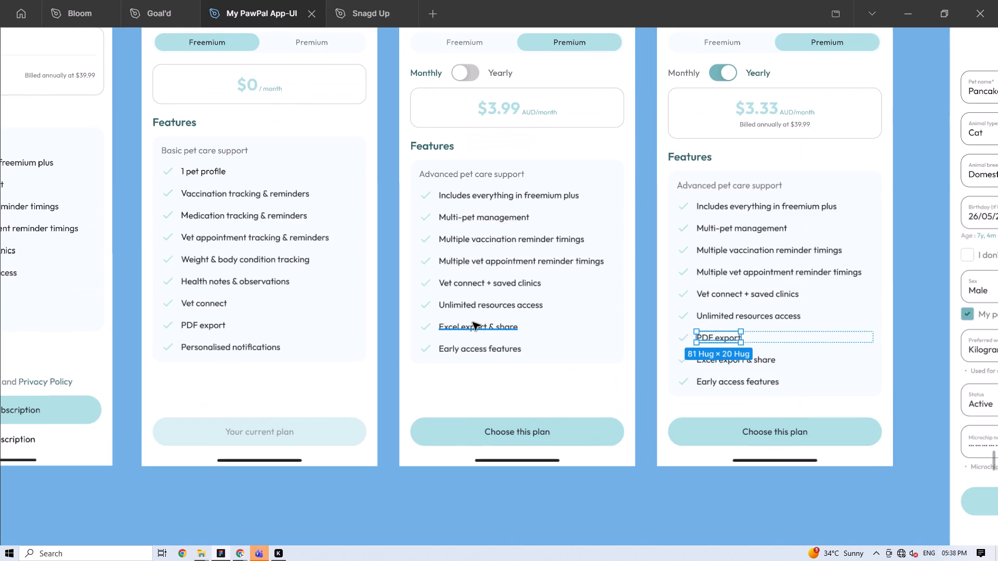
key(shift+Return)
key(shift+Return)
key(ctrl+d)
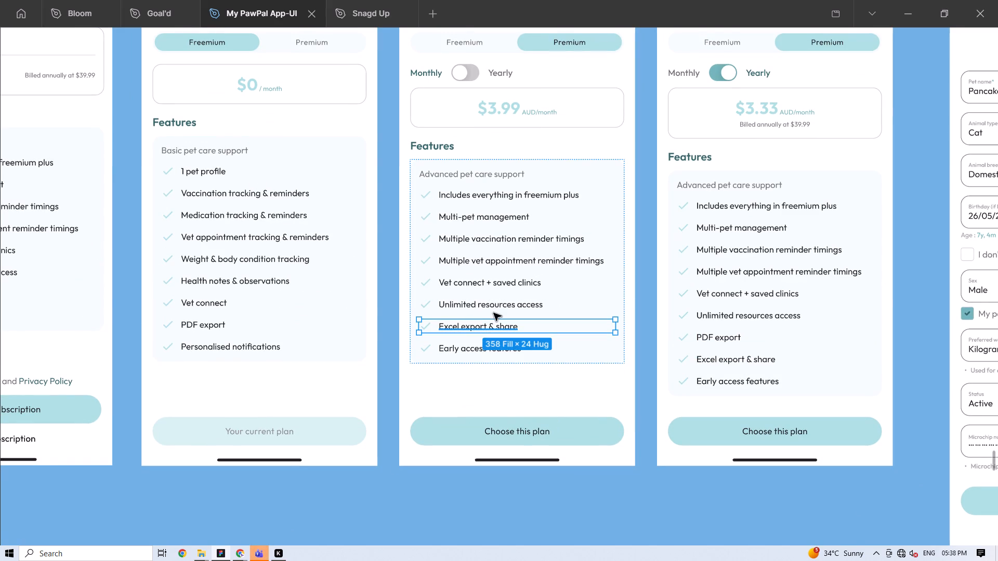
Replace the upper "Excel export & share" text on the monthly Premium Manage subscription screen with "PDF export" copied from the yearly screen.
ctrl+click(697, 339)
ctrl+triple_click(711, 334)
key(ctrl+c)
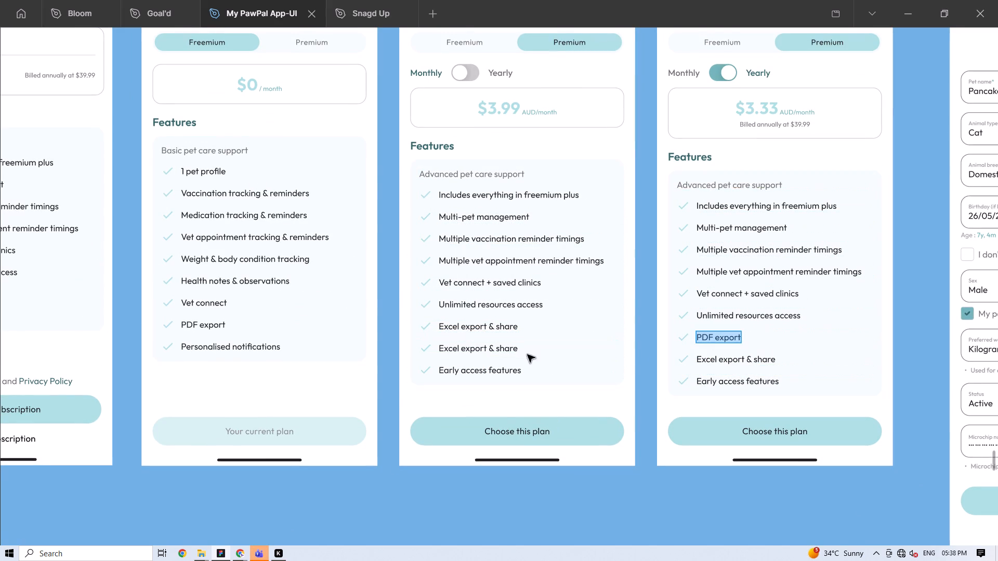
ctrl+click(474, 325)
key(ctrl+a)
key(ctrl+shift+v)
ctrl+scroll(496, 331, down, 3)
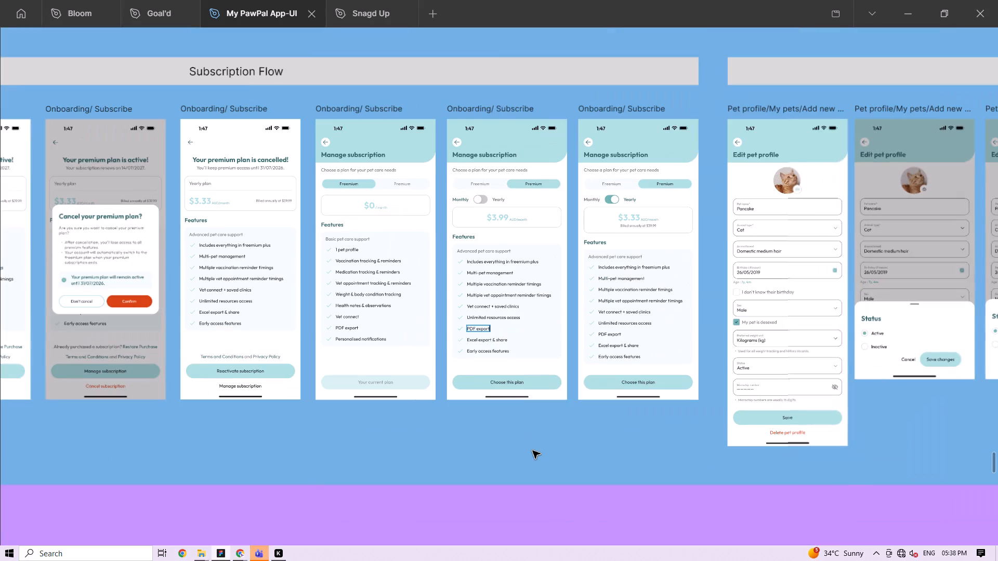
ctrl+double_click(533, 451)
Duplicate the whole "Excel export & share" feature row on the "Your premium plan is cancelled!" screen.
shift+scroll(414, 341, up, 4)
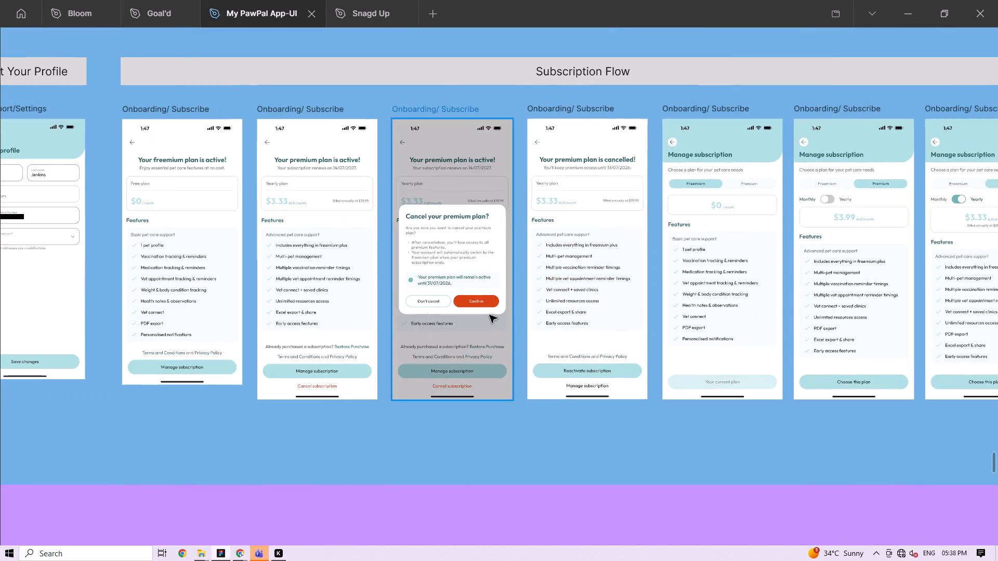
shift+scroll(580, 317, down, 1)
ctrl+scroll(554, 326, up, 2)
ctrl+click(430, 302)
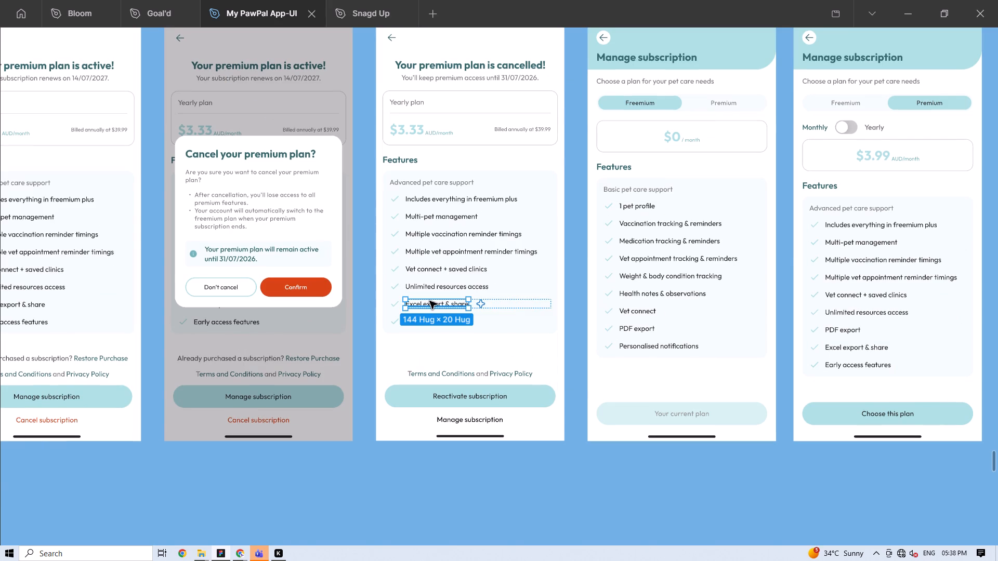
key(shift+Return)
key(shift+Return)
key(ctrl+d)
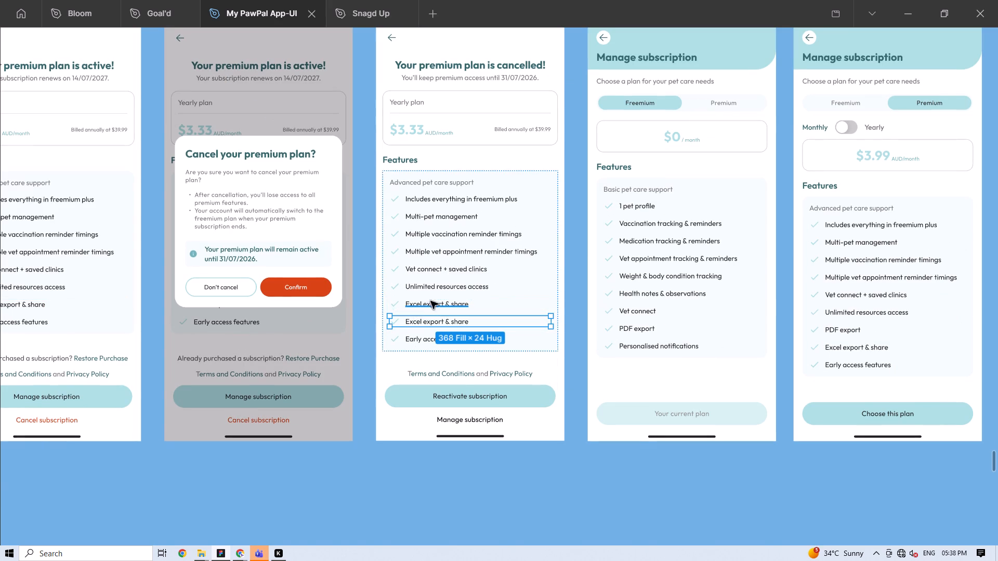
Replace the upper "Excel export & share" text on the cancelled premium plan screen with "PDF export" copied from the monthly Manage subscription screen.
ctrl+click(429, 305)
shift+scroll(428, 305, down, 2)
ctrl+triple_click(674, 331)
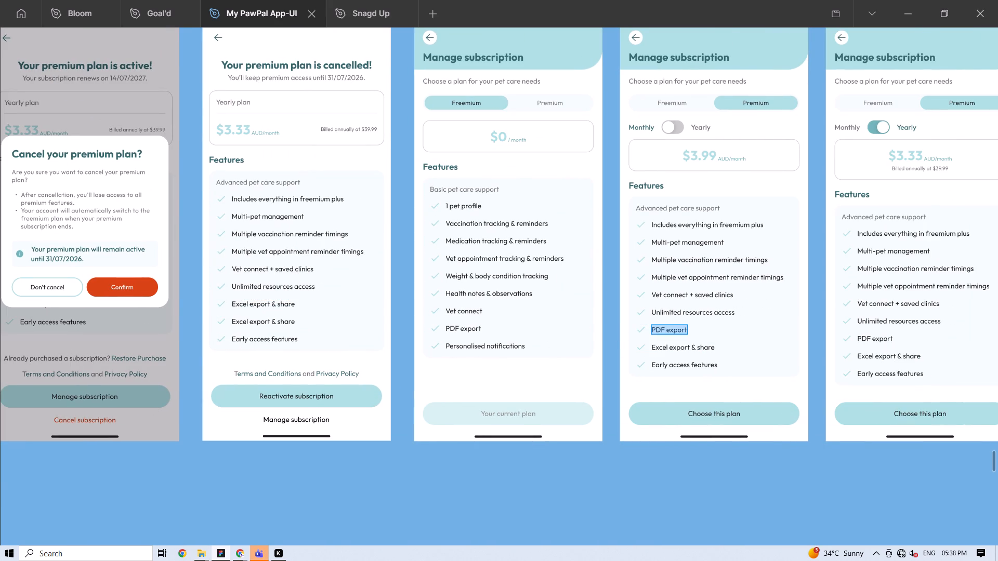
key(ctrl+c)
ctrl+click(285, 305)
key(ctrl+a)
key(ctrl+shift+v)
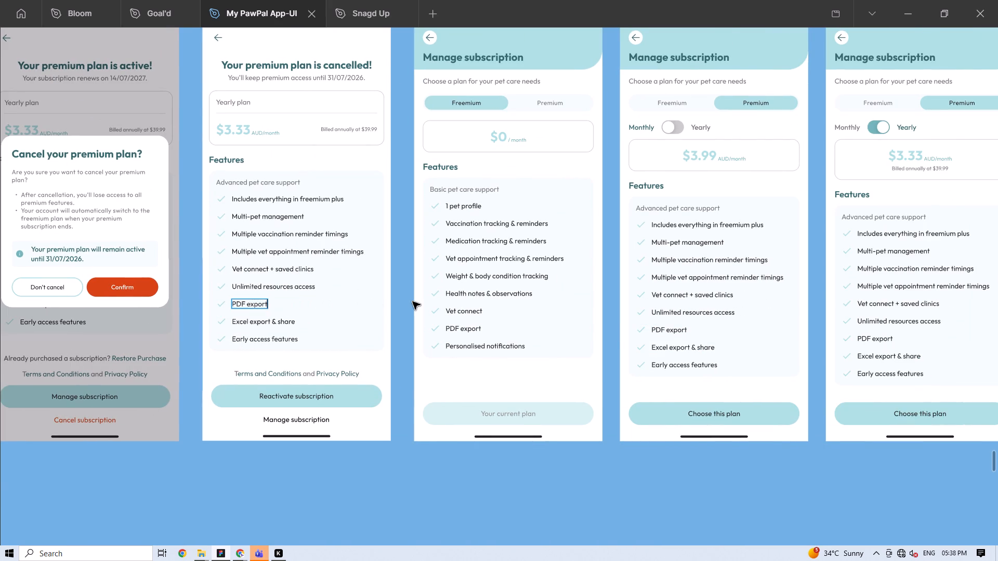
ctrl+scroll(413, 302, down, 2)
shift+scroll(323, 350, up, 3)
click(470, 426)
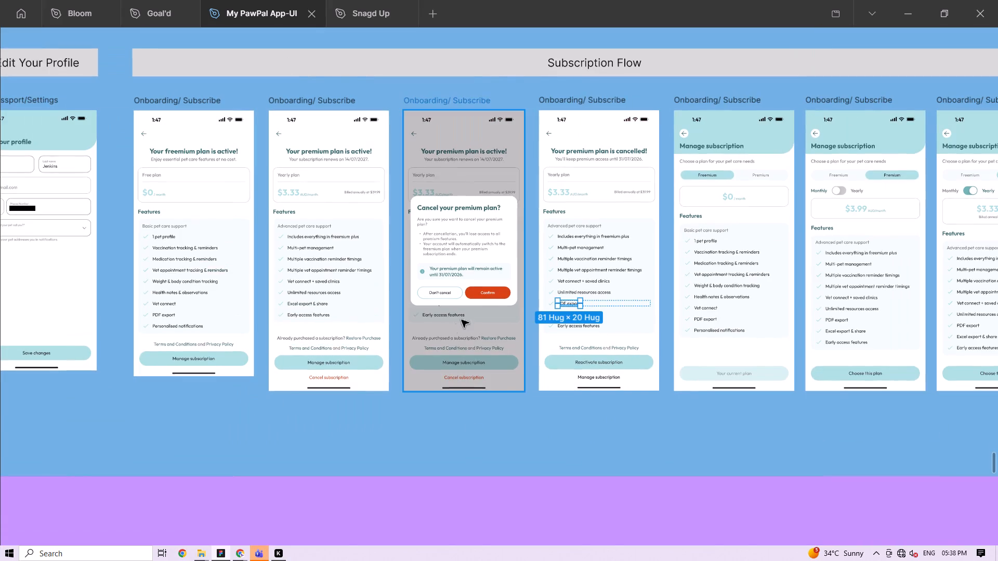
Copy the cancelled-plan screen's "PDF export" row and duplicate the "Excel export & share" row on the "Your premium plan is active!" screen without the popup.
key(shift+Return)
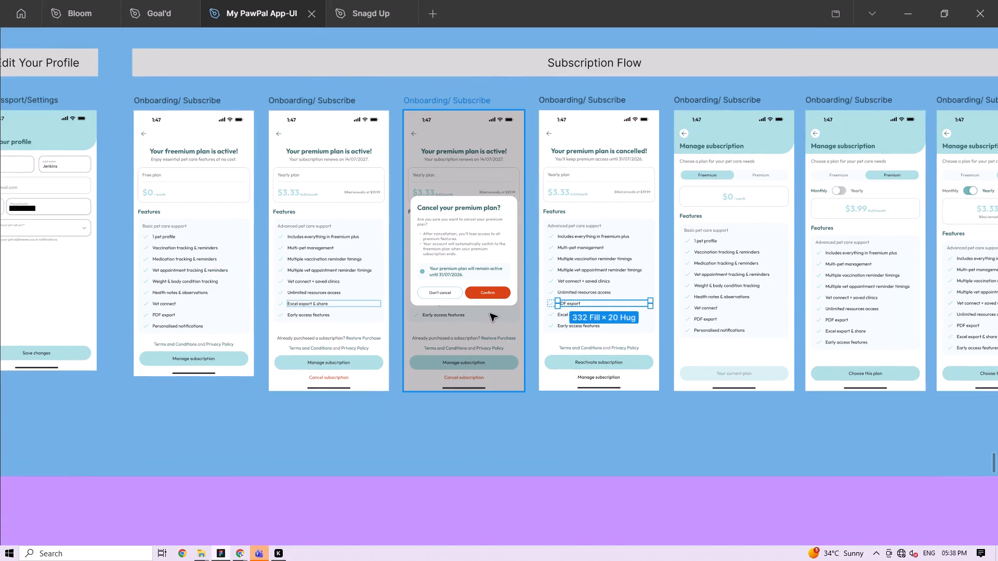
key(shift+Return)
key(ctrl+c)
ctrl+click(295, 306)
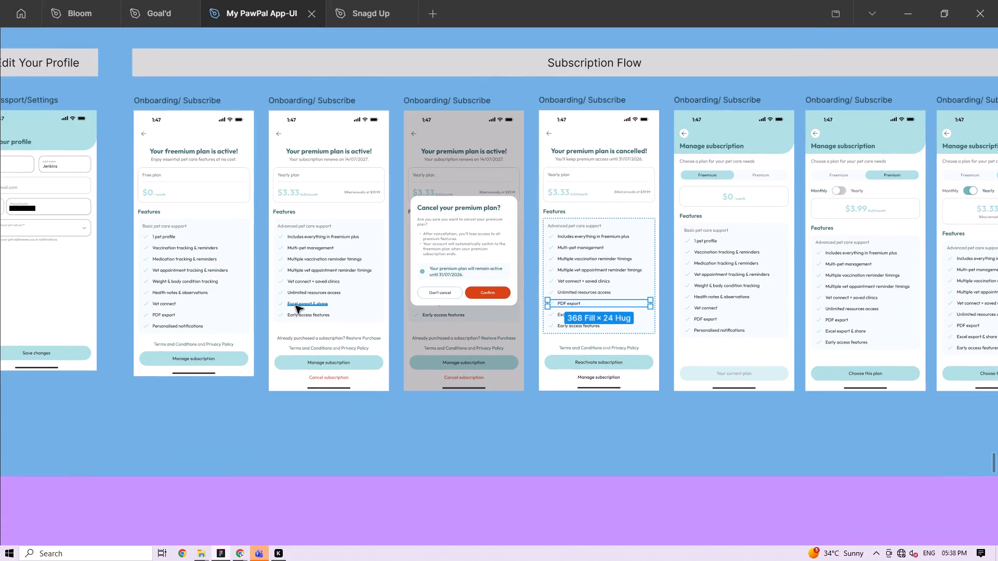
key(shift+Return)
key(shift+Return)
key(ctrl+d)
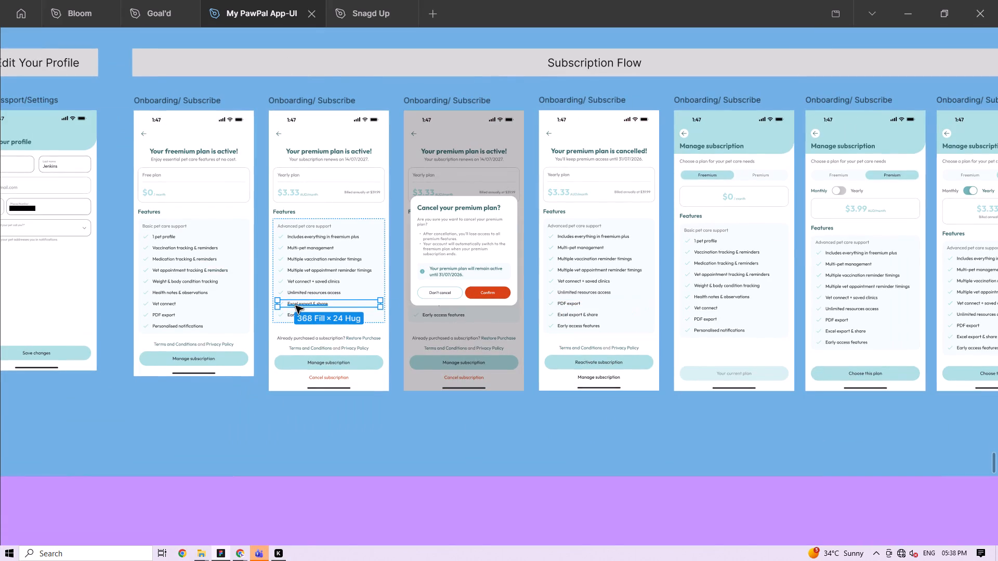
Replace the upper "Excel export & share" text on the active premium plan screen with the copied "PDF export".
ctrl+scroll(295, 303, up, 3)
ctrl+double_click(299, 305)
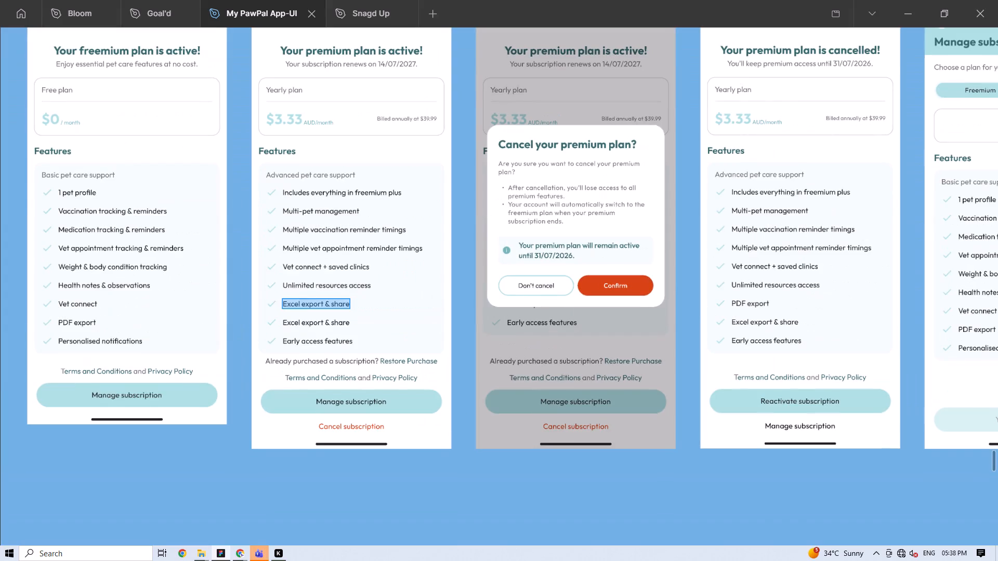
key(ctrl+v)
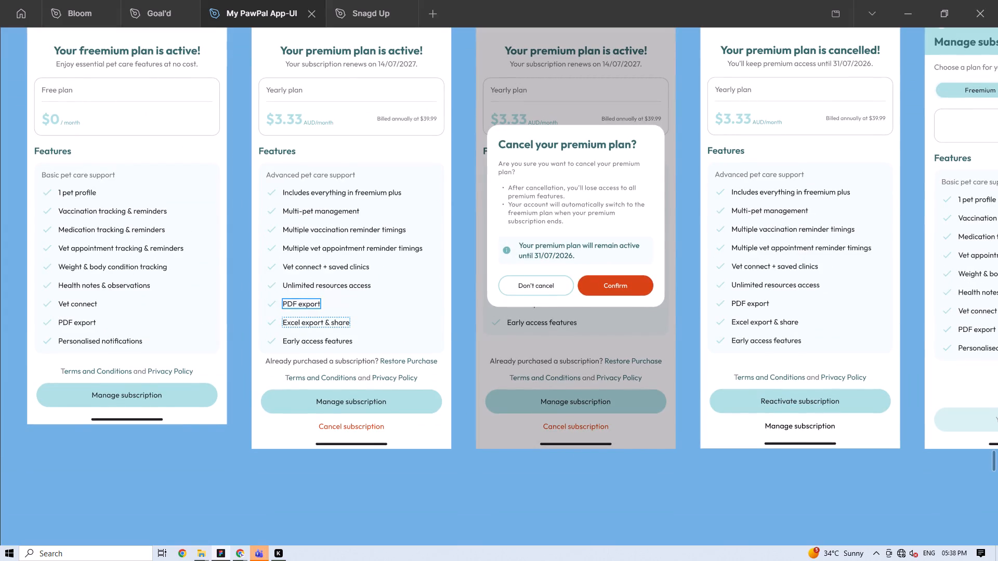
ctrl+scroll(318, 315, down, 1)
double_click(343, 423)
ctrl+click(254, 453)
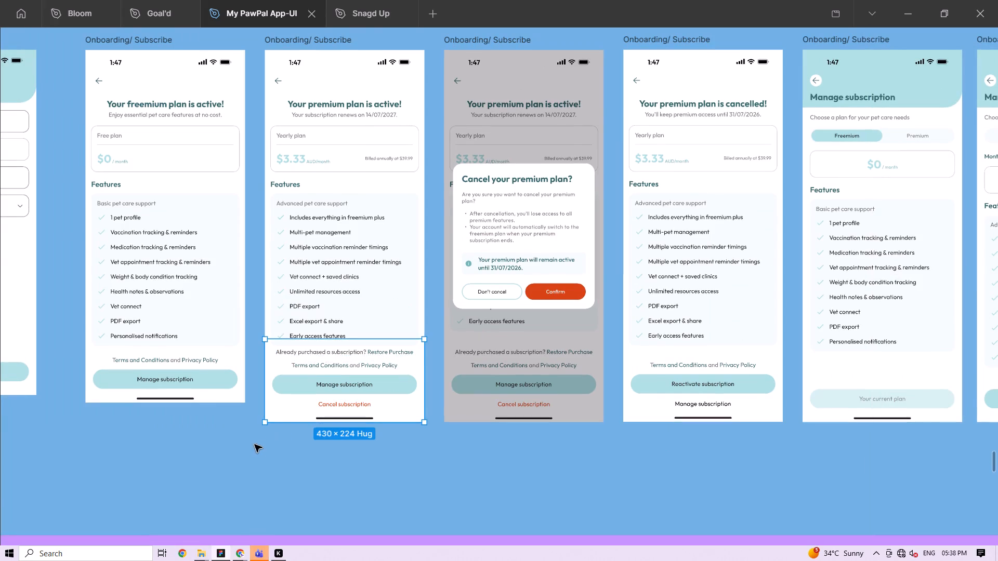
Review the export features listed across all the Subscription Flow screens.
ctrl+scroll(342, 352, down, 2)
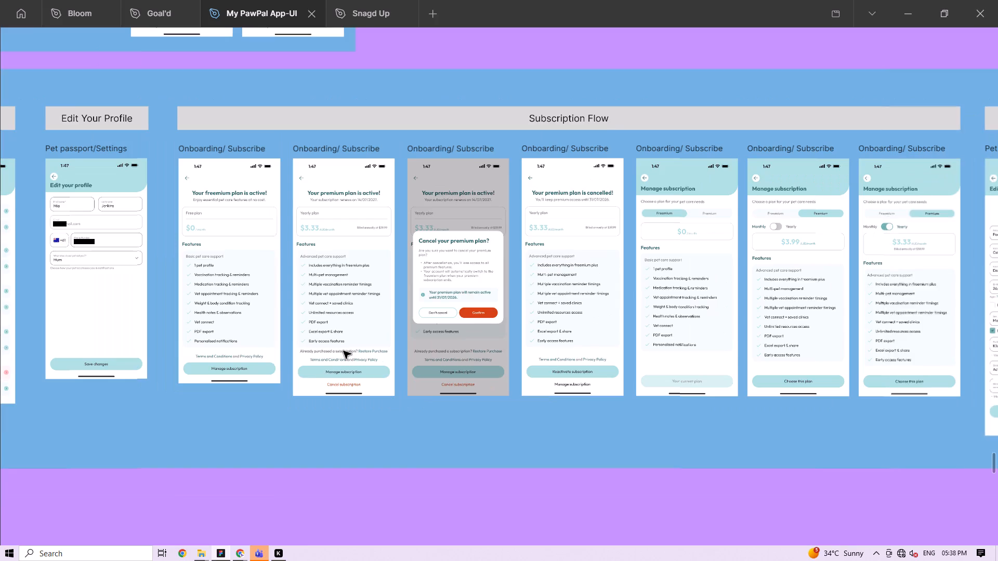
shift+scroll(345, 351, up, 2)
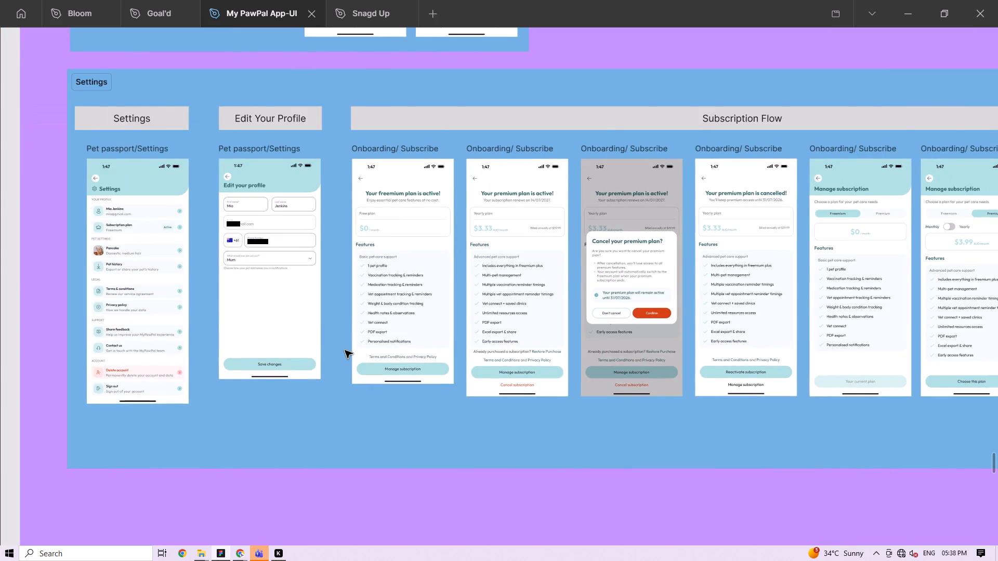
shift+scroll(345, 351, down, 1)
ctrl+scroll(353, 326, up, 1)
shift+scroll(353, 326, down, 2)
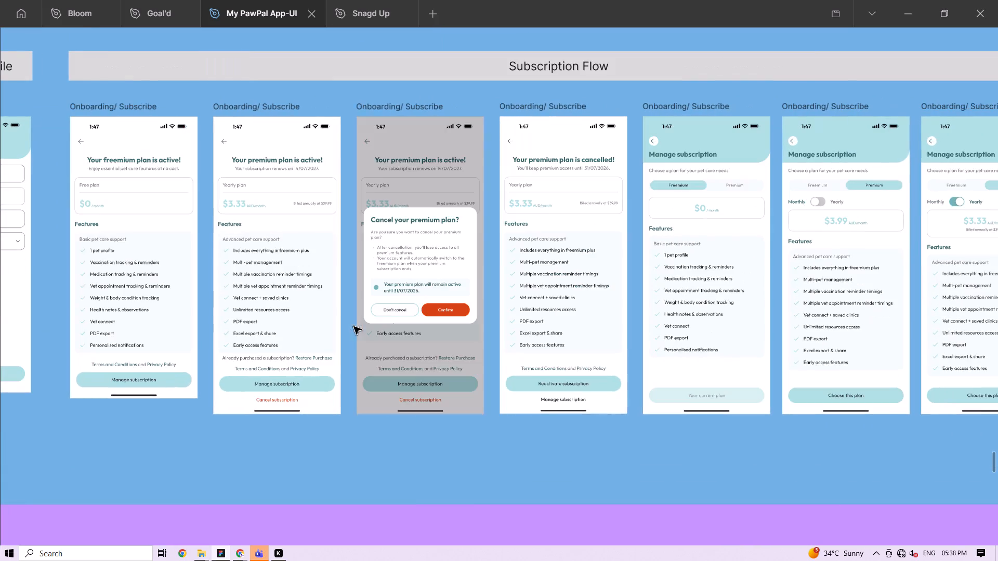
ctrl+scroll(249, 323, up, 2)
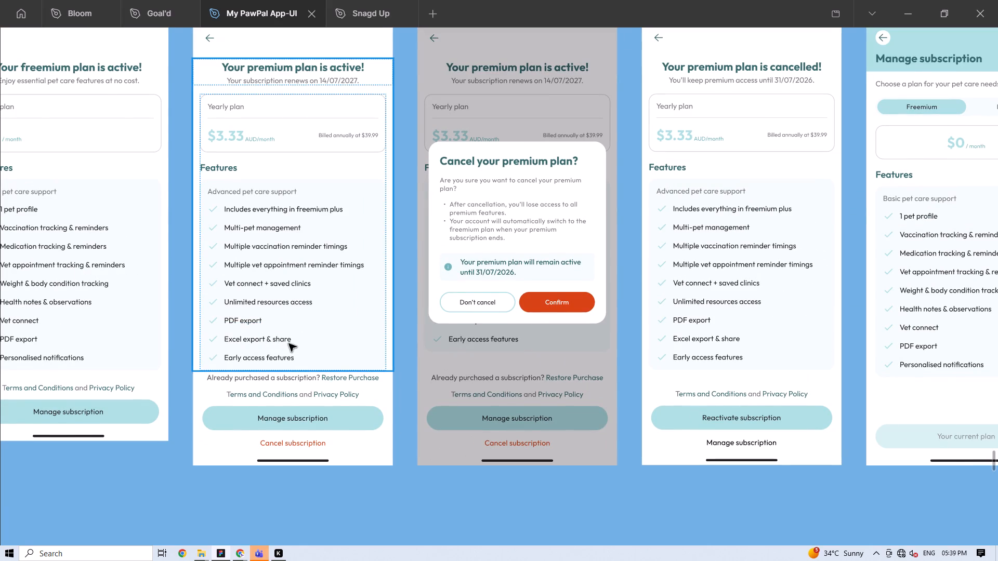
ctrl+scroll(239, 328, down, 1)
shift+scroll(239, 328, down, 4)
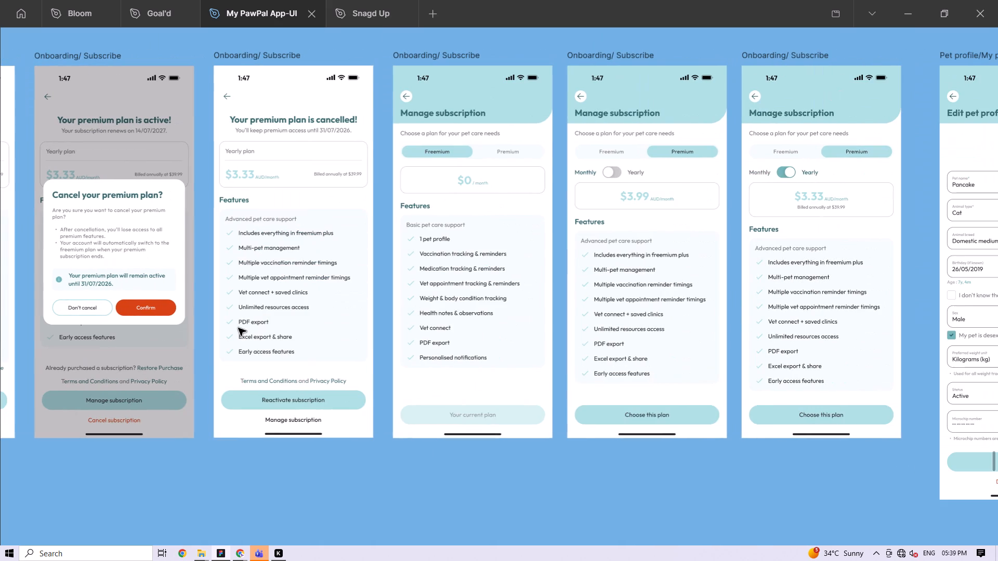
shift+scroll(279, 327, down, 4)
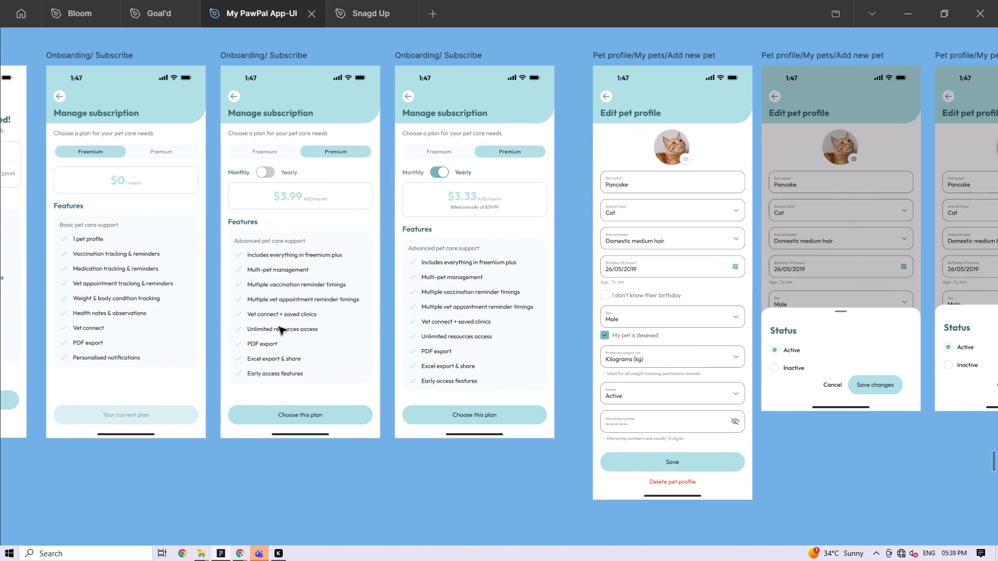
Duplicate the "Excel export & share" row on Pet Passport's Subscription / Premium / Yearly screen and change the upper copy's text to "PDF export".
shift+scroll(279, 327, down, 1)
ctrl+scroll(563, 319, down, 7)
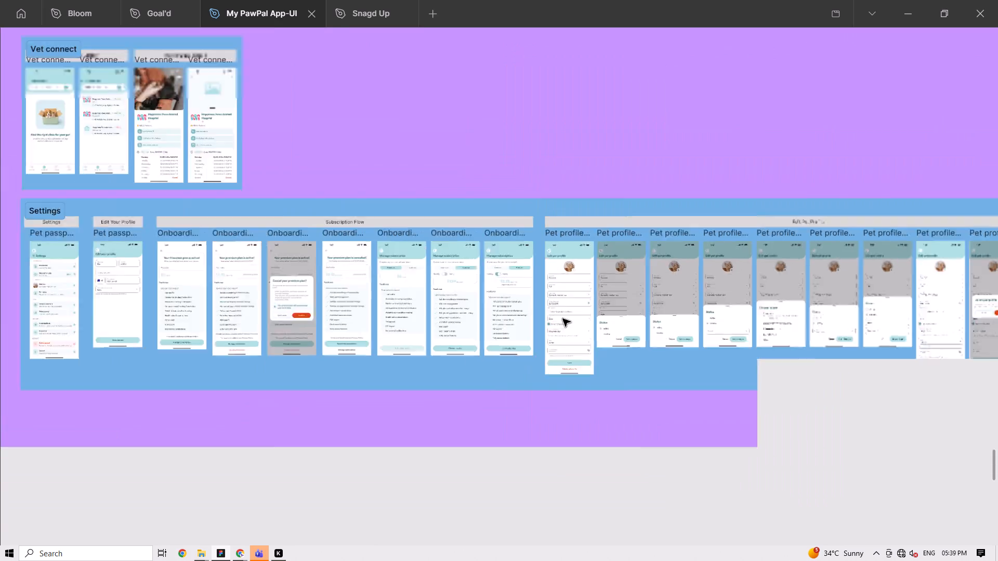
ctrl+scroll(563, 319, down, 5)
scroll(577, 306, up, 2)
ctrl+scroll(447, 247, up, 9)
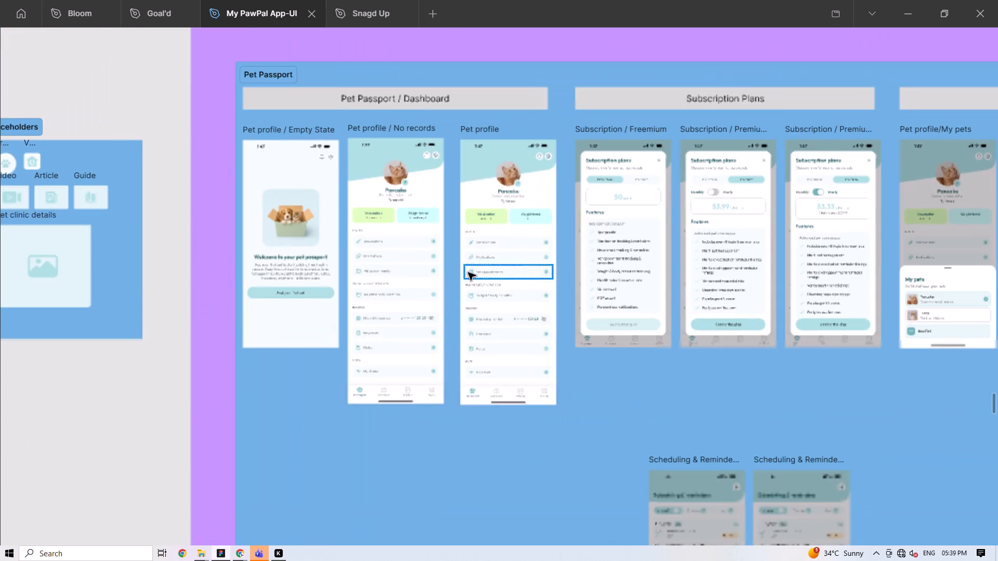
shift+scroll(479, 313, down, 1)
ctrl+scroll(654, 198, up, 3)
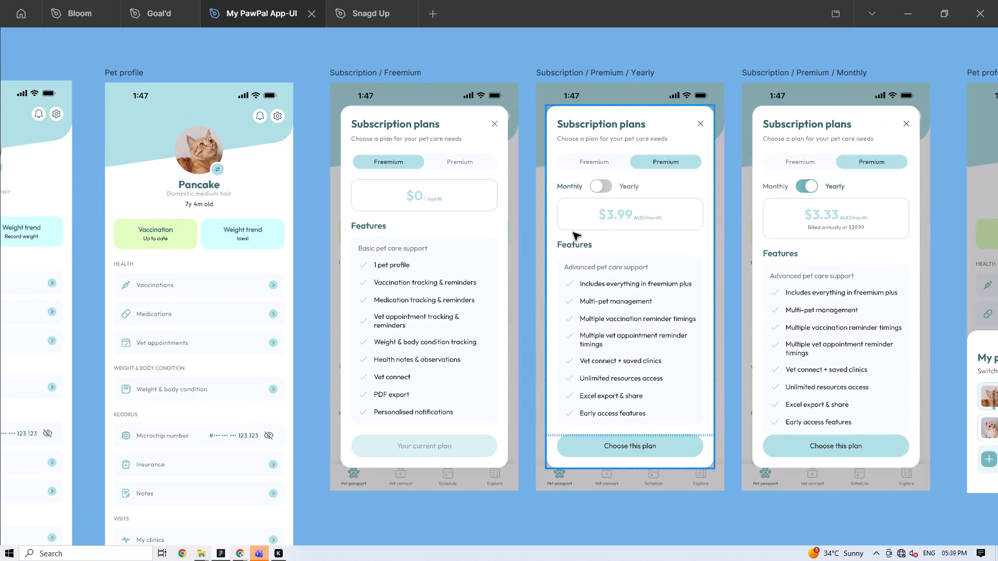
shift+scroll(576, 277, down, 2)
ctrl+click(435, 396)
key(shift+Return)
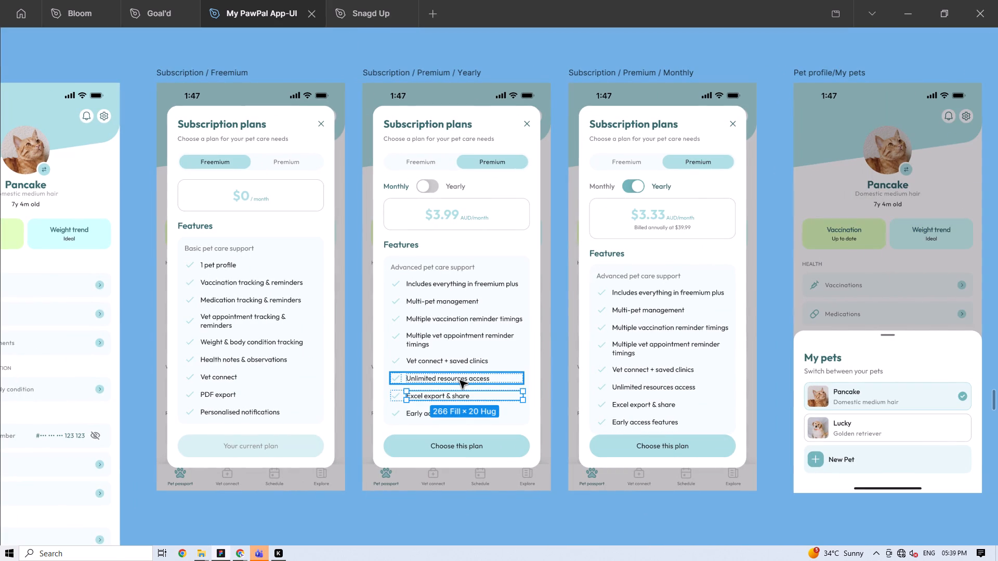
key(shift+Return)
key(ctrl+d)
ctrl+triple_click(453, 398)
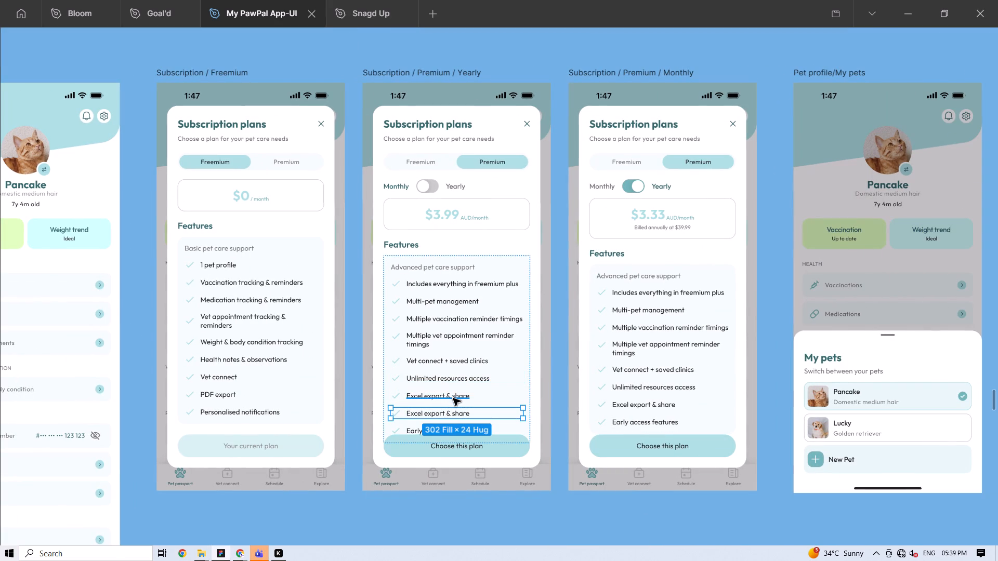
text(PDF export)
click(591, 492)
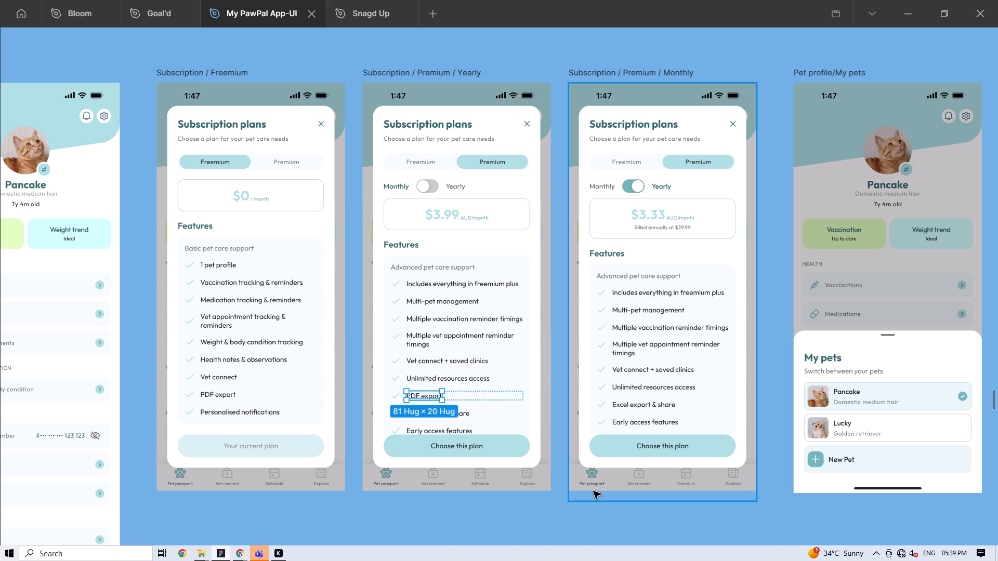
Copy the "PDF export" row, duplicate "Excel export & share" on the Subscription / Premium / Monthly screen, and replace the upper copy's text with it.
key(shift+Return)
key(shift+Return)
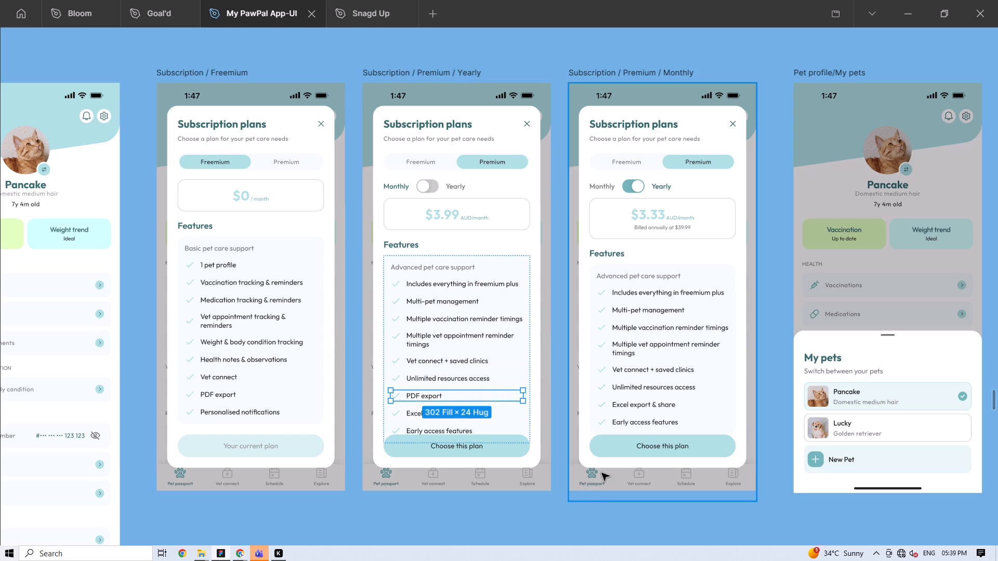
key(ctrl+c)
ctrl+click(659, 409)
key(shift+Return)
key(shift+Return)
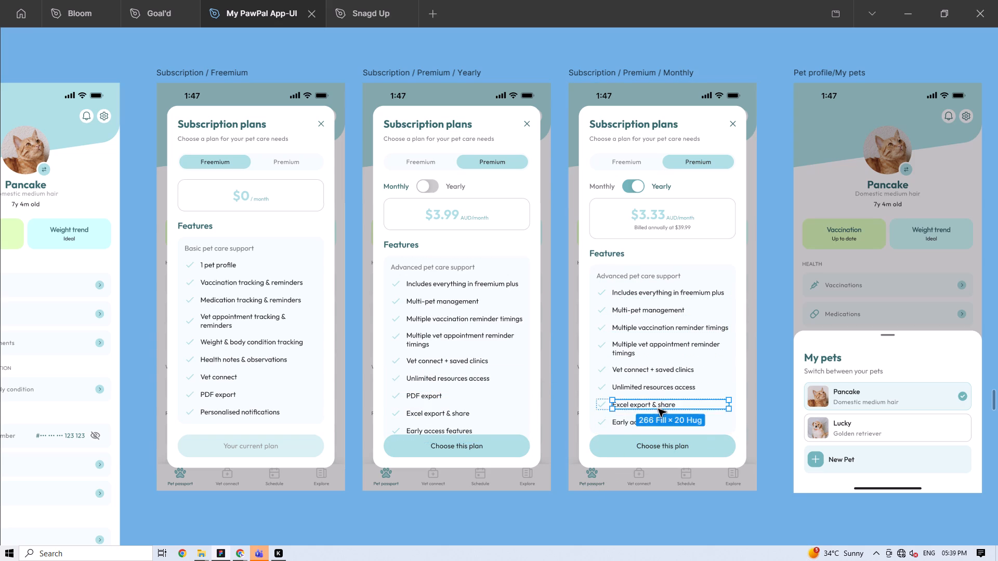
key(ctrl+d)
ctrl+triple_click(659, 409)
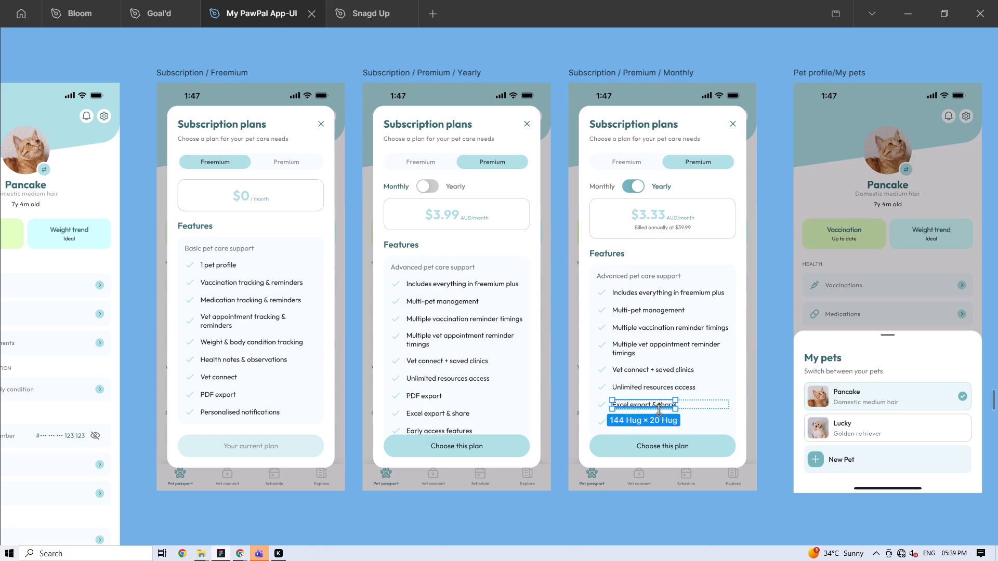
ctrl+double_click(662, 404)
key(ctrl+shift+v)
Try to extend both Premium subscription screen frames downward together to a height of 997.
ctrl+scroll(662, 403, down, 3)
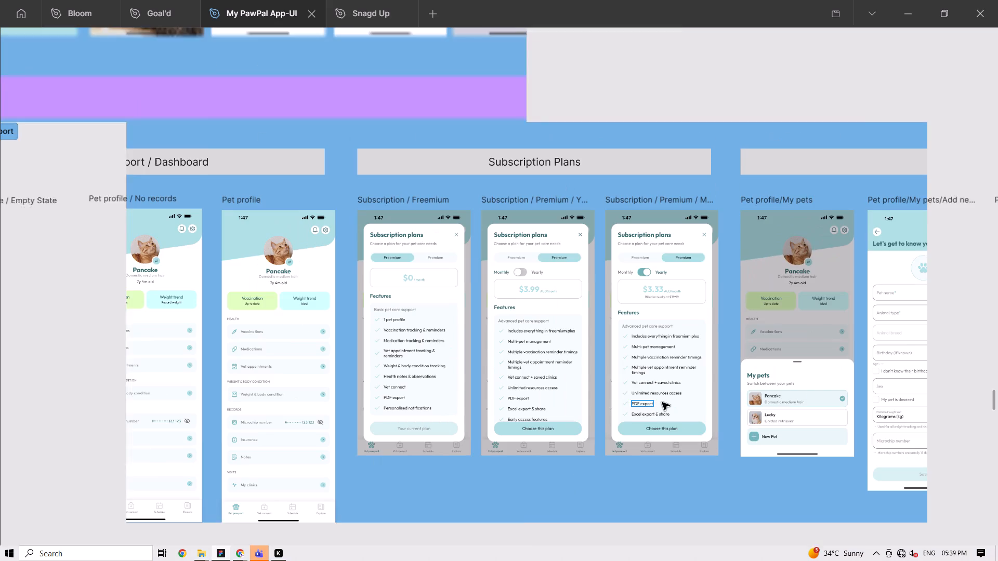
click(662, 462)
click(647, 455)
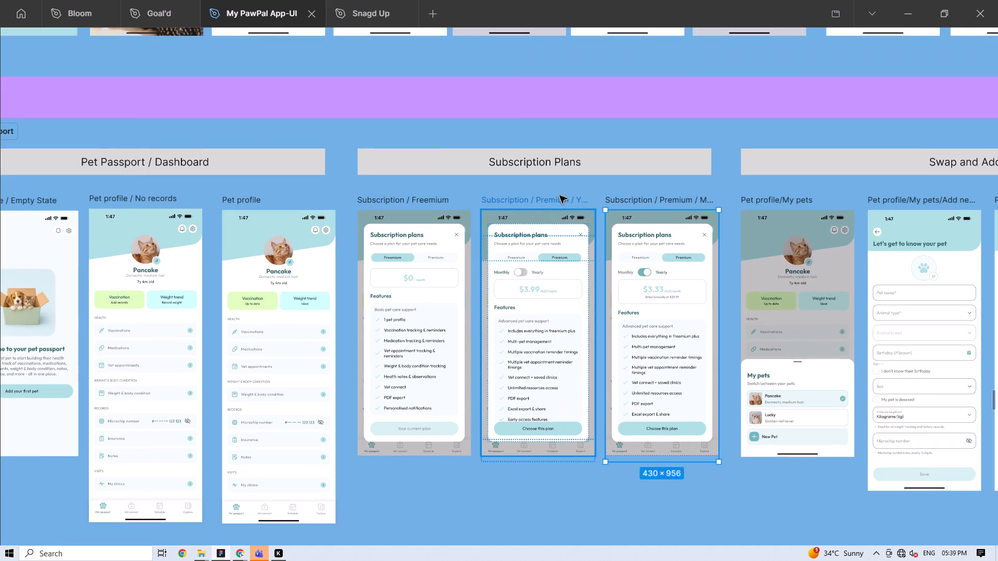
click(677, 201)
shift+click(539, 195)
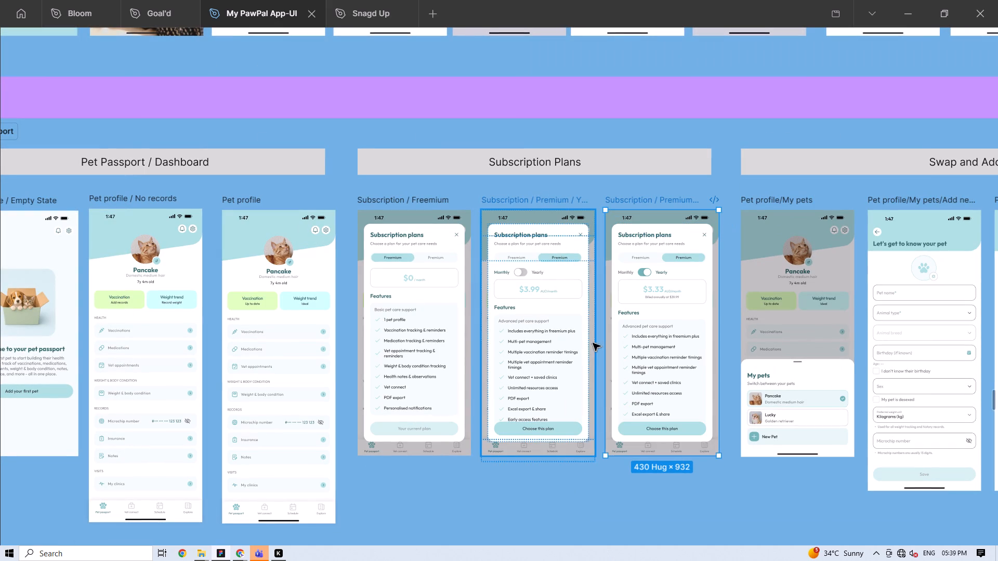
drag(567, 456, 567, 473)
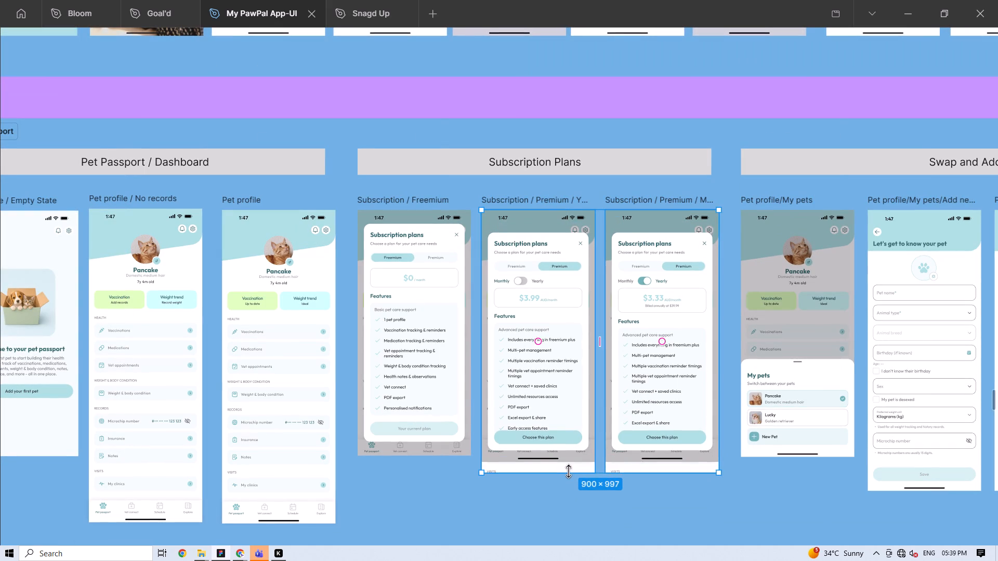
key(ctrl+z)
Stretch the Subscription plans dialog on the Premium / Yearly screen to a height of 866 and centre it within the screen.
click(546, 203)
ctrl+scroll(514, 465, up, 1)
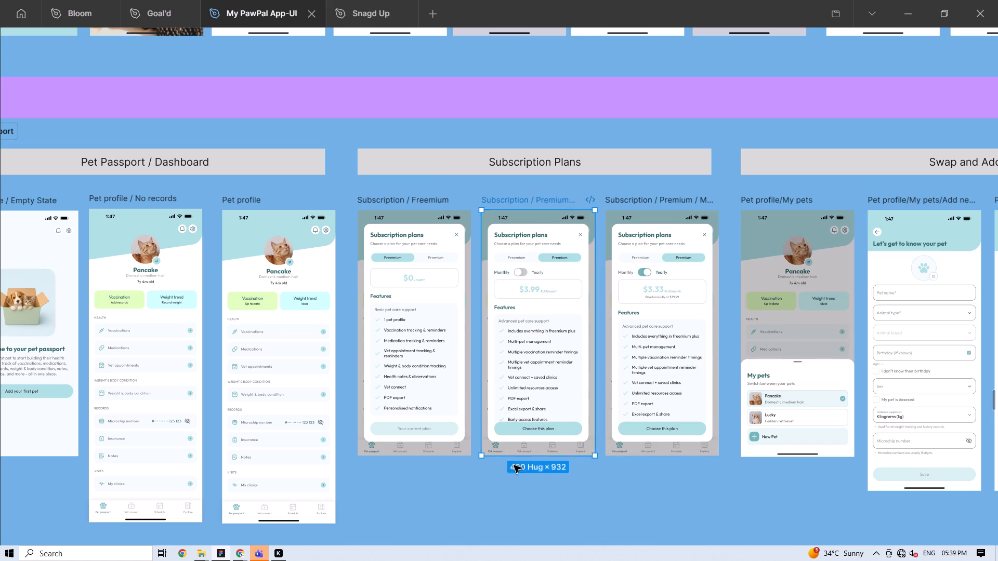
ctrl+scroll(514, 465, up, 2)
click(572, 384)
ctrl+scroll(584, 417, down, 2)
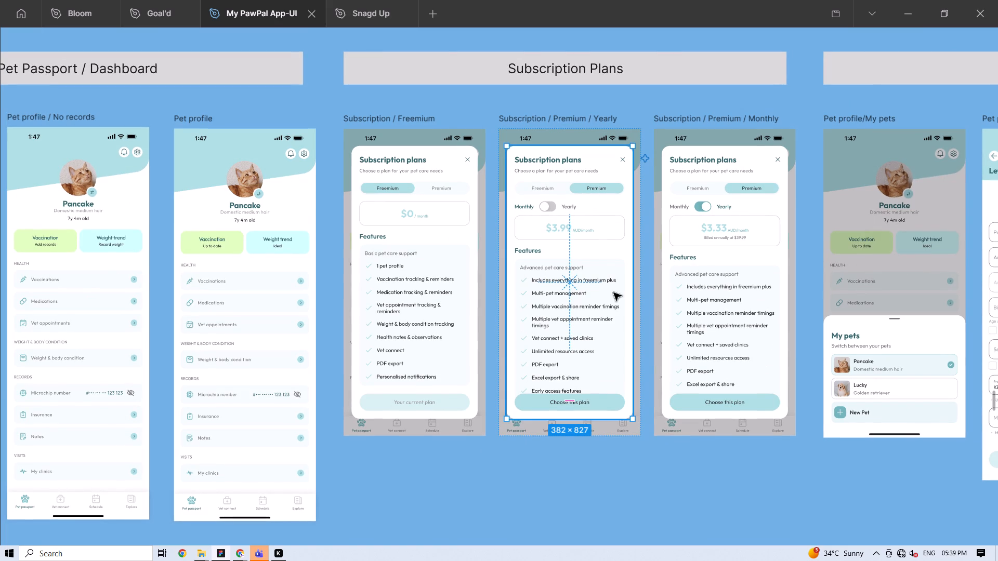
ctrl+scroll(591, 416, up, 2)
drag(600, 420, 602, 438)
key(alt+v)
key(alt+h)
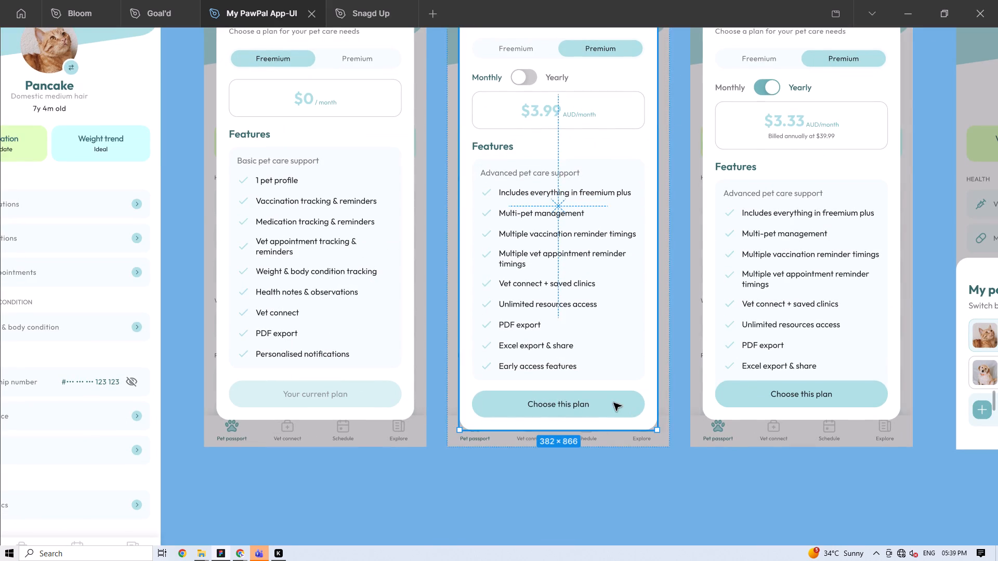
Copy the Premium / Yearly dialog's height and apply the same 866 to the Subscription plans dialog on the Premium / Monthly screen.
ctrl+scroll(609, 400, down, 1)
key(ctrl+backslash)
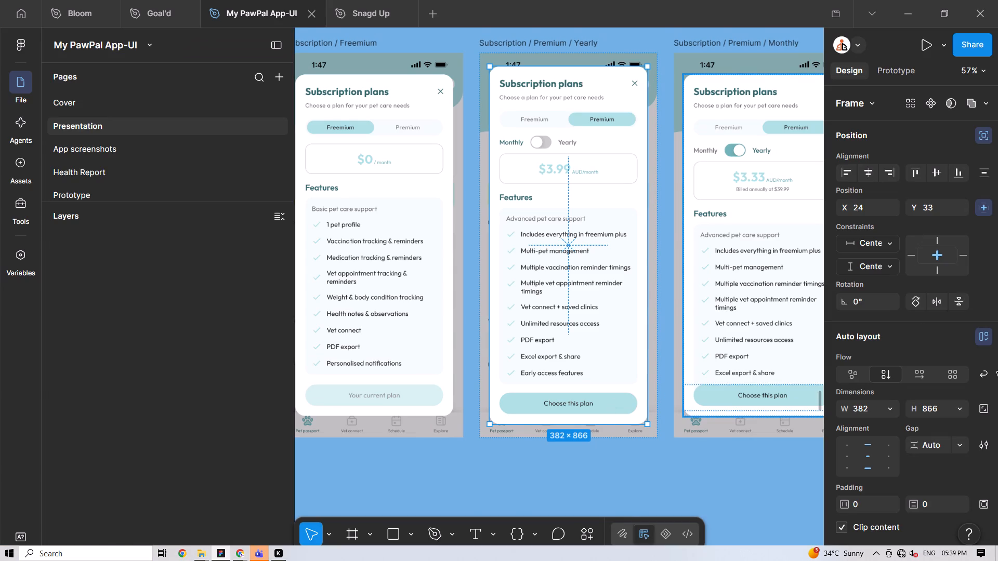
click(937, 406)
key(ctrl+c)
shift+scroll(494, 354, down, 3)
shift+scroll(494, 354, up, 1)
shift+scroll(494, 354, down, 1)
click(521, 302)
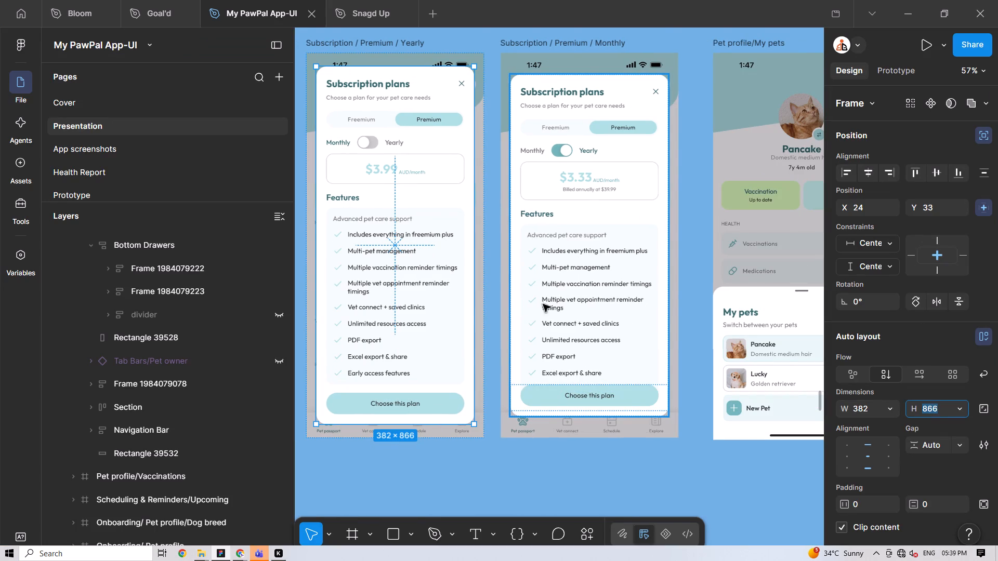
click(941, 411)
key(ctrl+v)
key(Return)
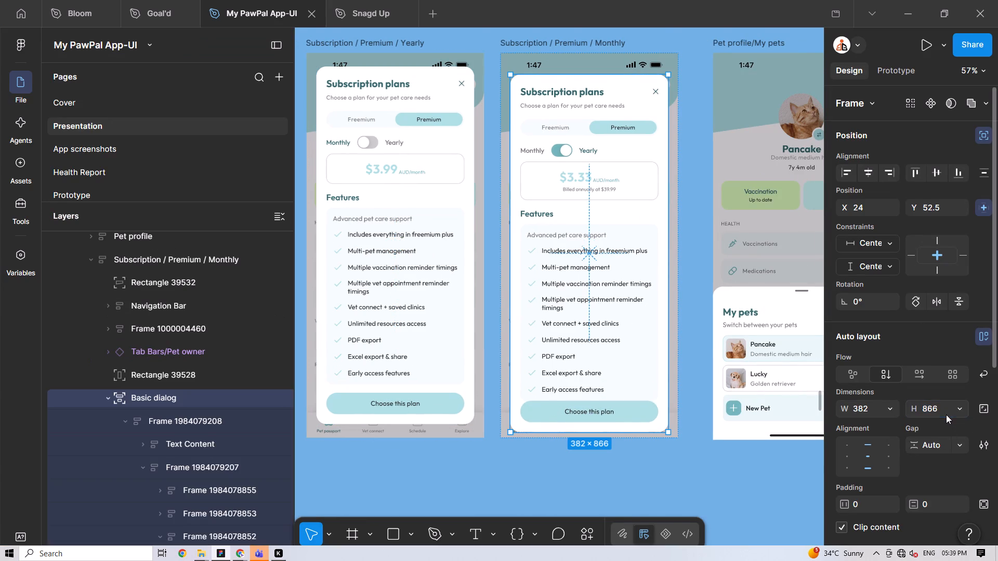
key(ctrl+backslash)
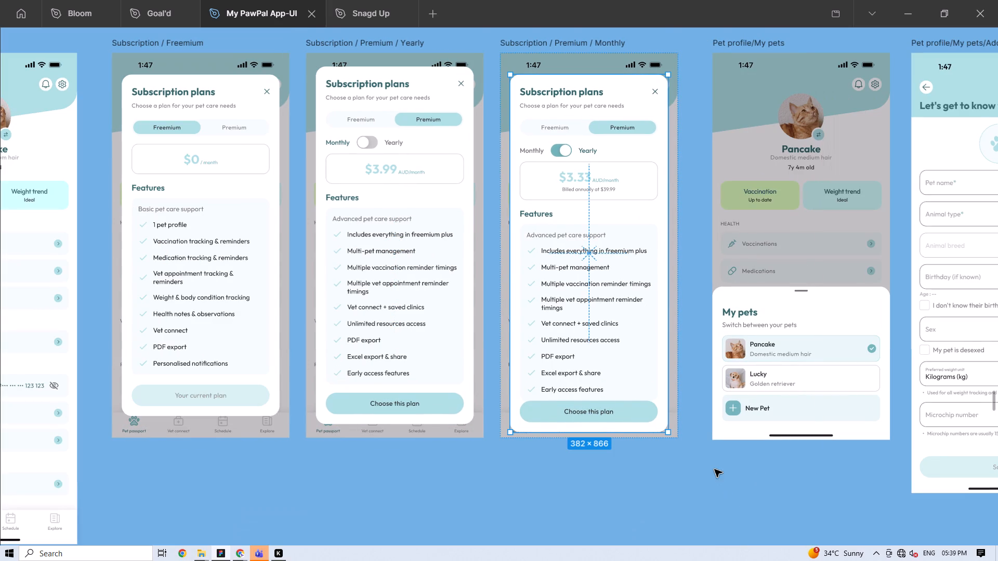
Centre the Subscription plans dialog vertically and horizontally within the Premium / Monthly screen.
click(715, 470)
click(640, 416)
key(alt+v)
key(alt+h)
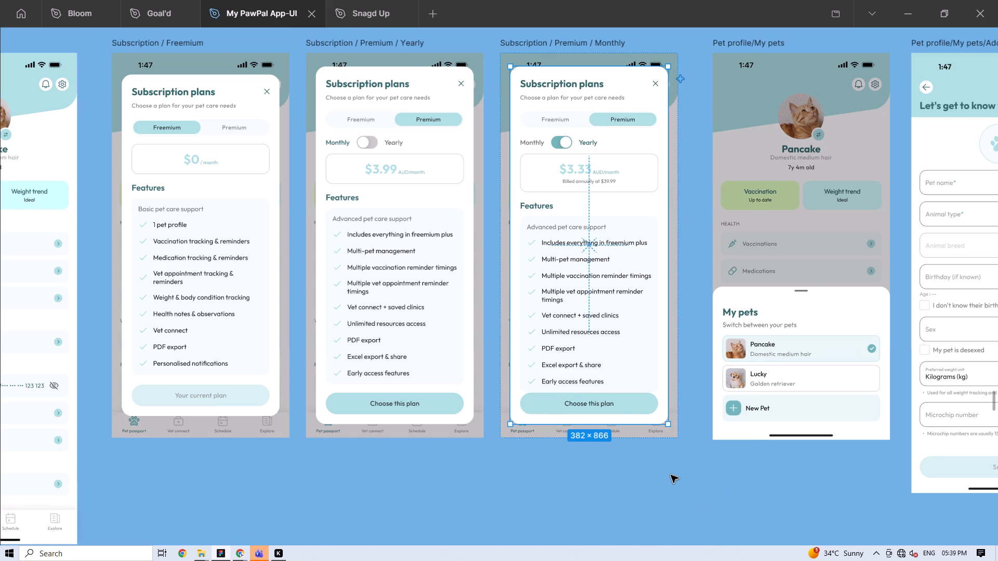
click(673, 474)
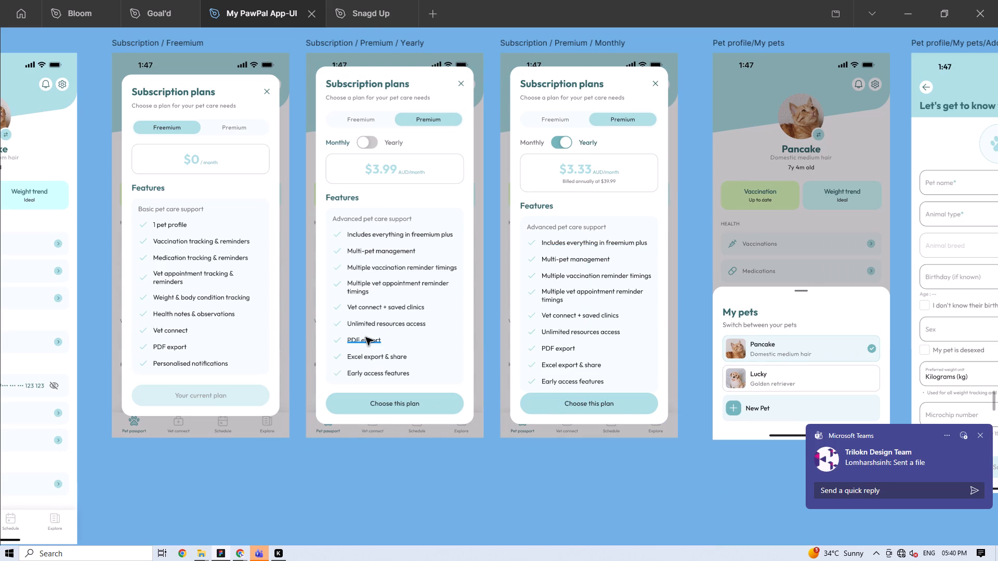
Review the feature lists on the Pet Passport subscription plan screens and the Subscription Flow screens in Settings.
ctrl+scroll(632, 375, down, 2)
ctrl+scroll(478, 384, down, 3)
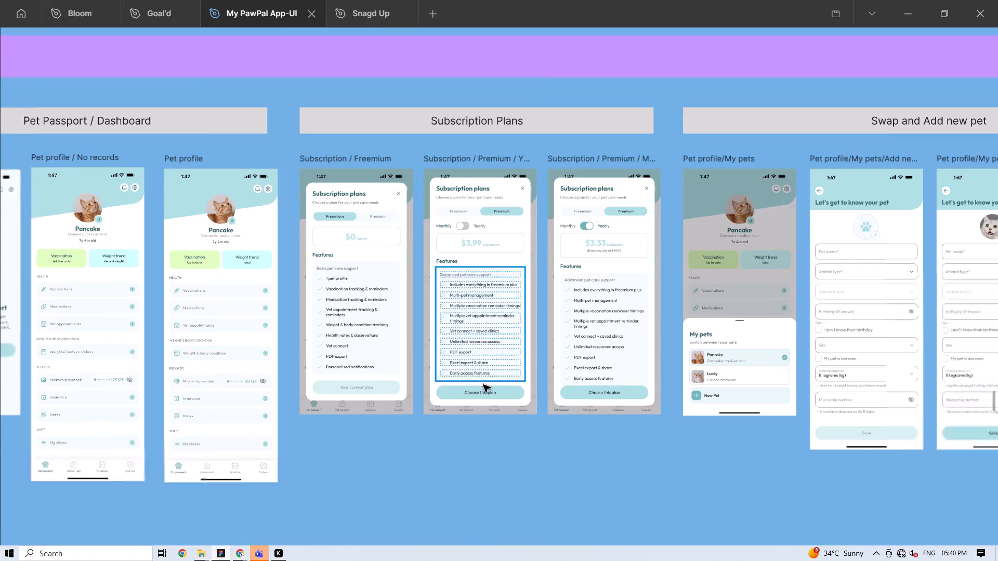
ctrl+scroll(529, 399, down, 4)
click(315, 412)
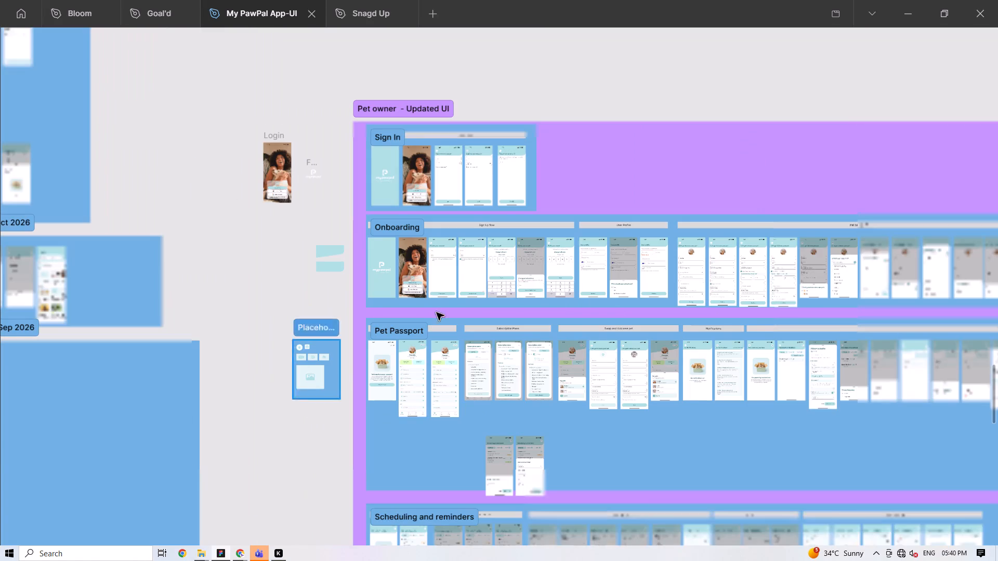
ctrl+scroll(489, 281, down, 9)
ctrl+scroll(704, 391, up, 6)
ctrl+scroll(277, 267, up, 6)
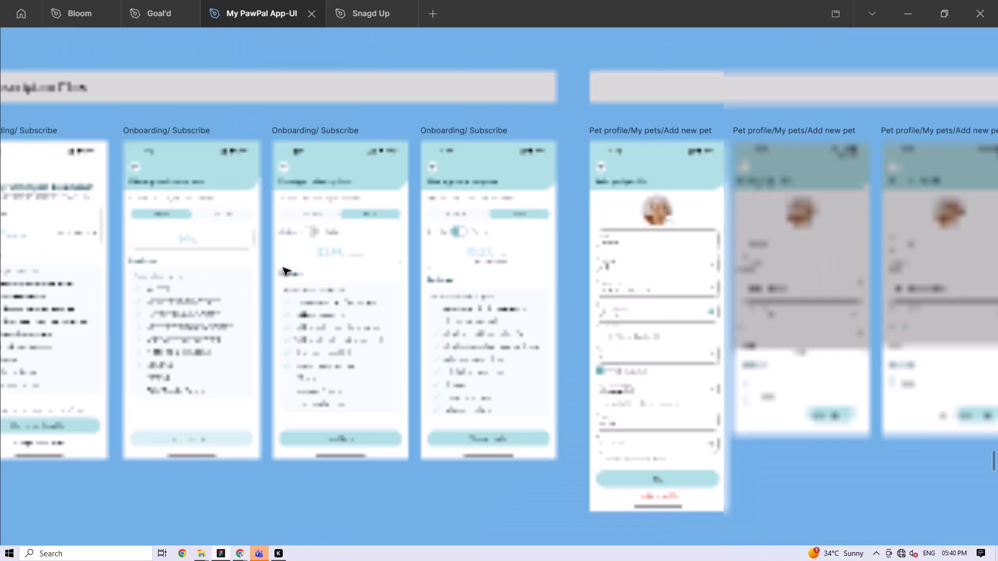
shift+scroll(337, 405, up, 2)
Switch to the Basecamp to-do and check the client's annotated subscription plan feedback against the Subscription Flow screens.
key(alt+Tab)
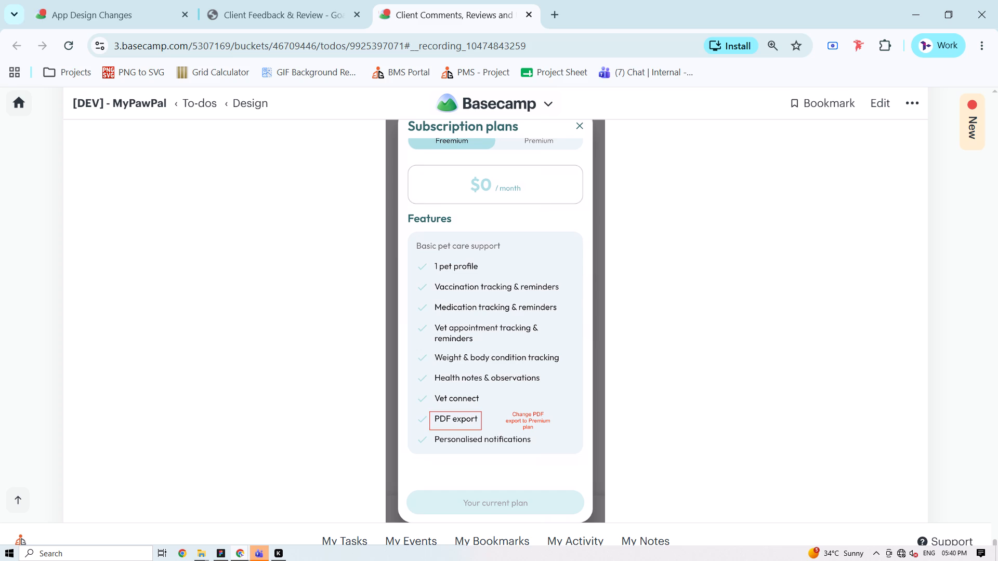
key(alt+Tab)
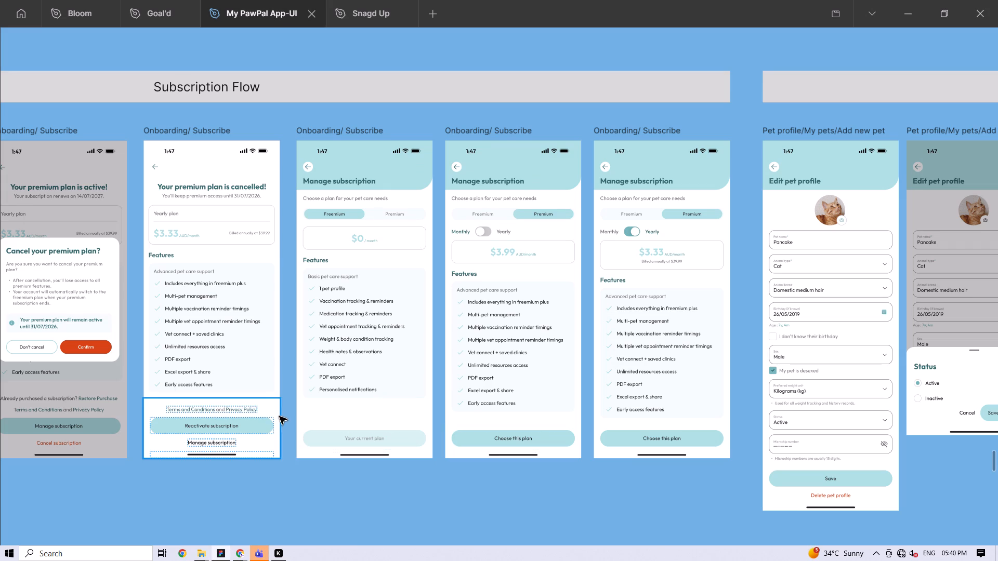
key(alt+Tab)
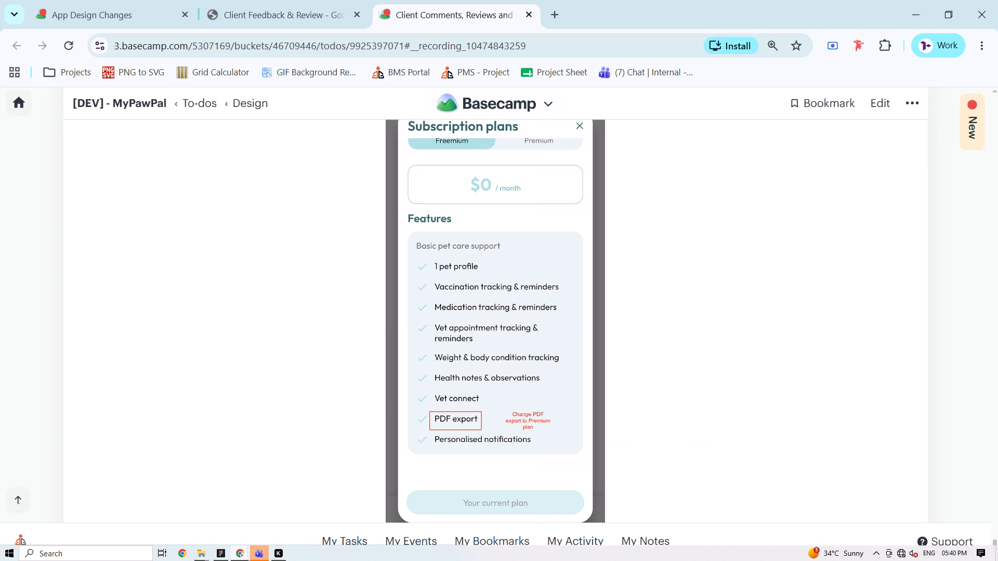
scroll(526, 399, up, 6)
scroll(526, 399, down, 13)
scroll(527, 397, up, 18)
scroll(527, 395, up, 4)
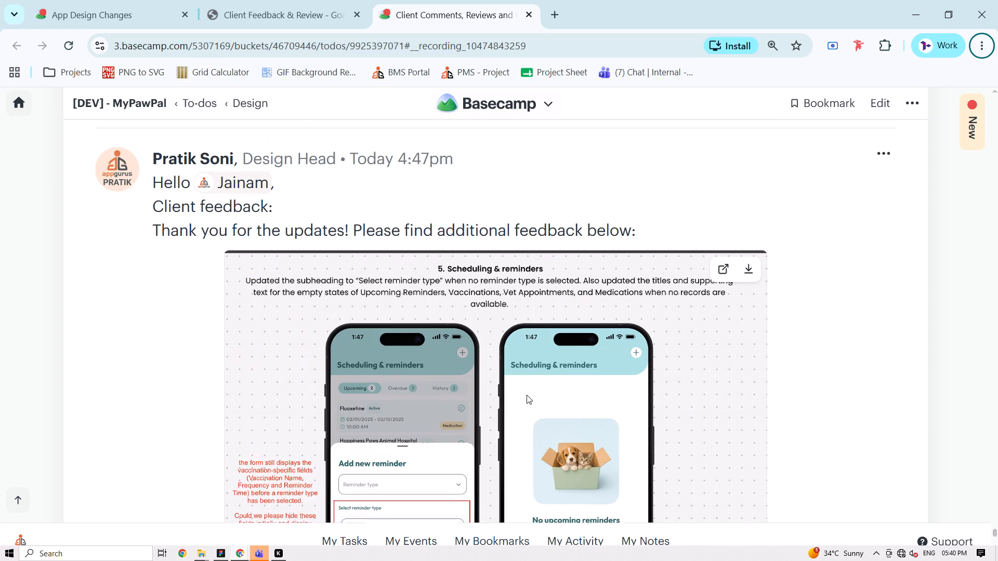
Return to Figma and duplicate the Excel export & share row on the Subscription / Premium / Monthly screen among the client feedback changes.
key(alt+Tab)
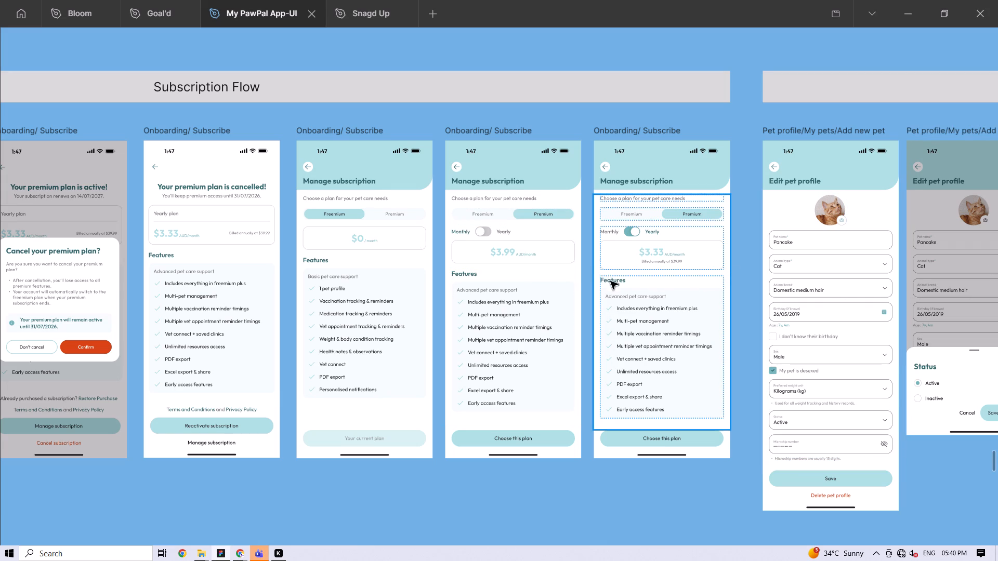
ctrl+scroll(839, 353, down, 14)
click(603, 370)
key(space)
key(space)
key(space)
drag(647, 260, 617, 415)
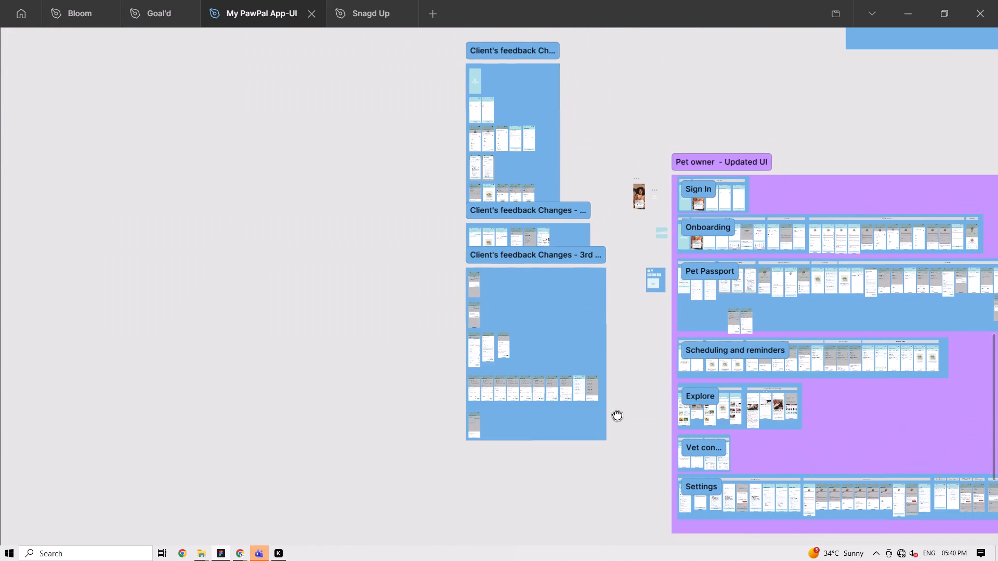
drag(617, 415, 617, 415)
ctrl+scroll(494, 108, up, 11)
ctrl+scroll(444, 294, down, 3)
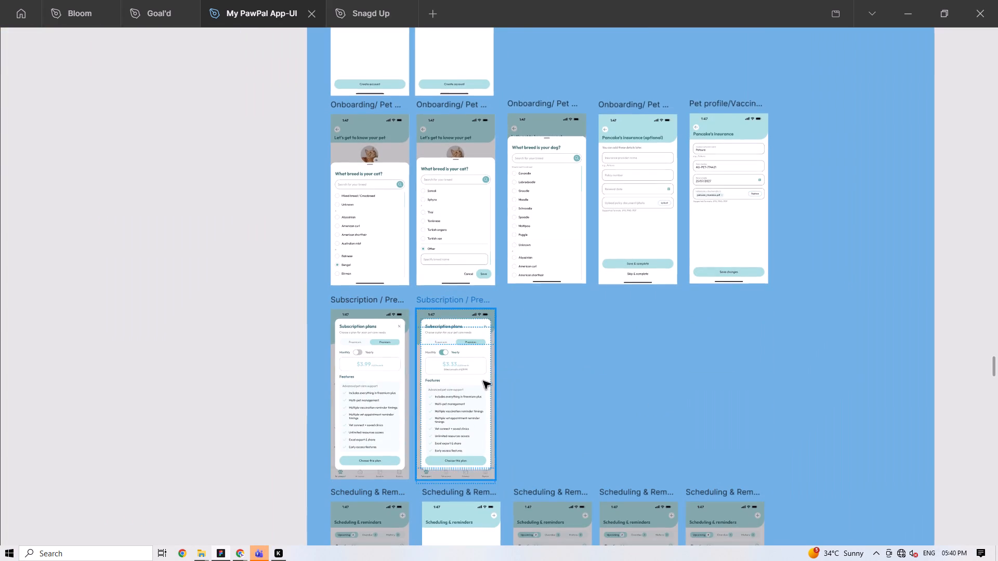
ctrl+scroll(415, 464, up, 6)
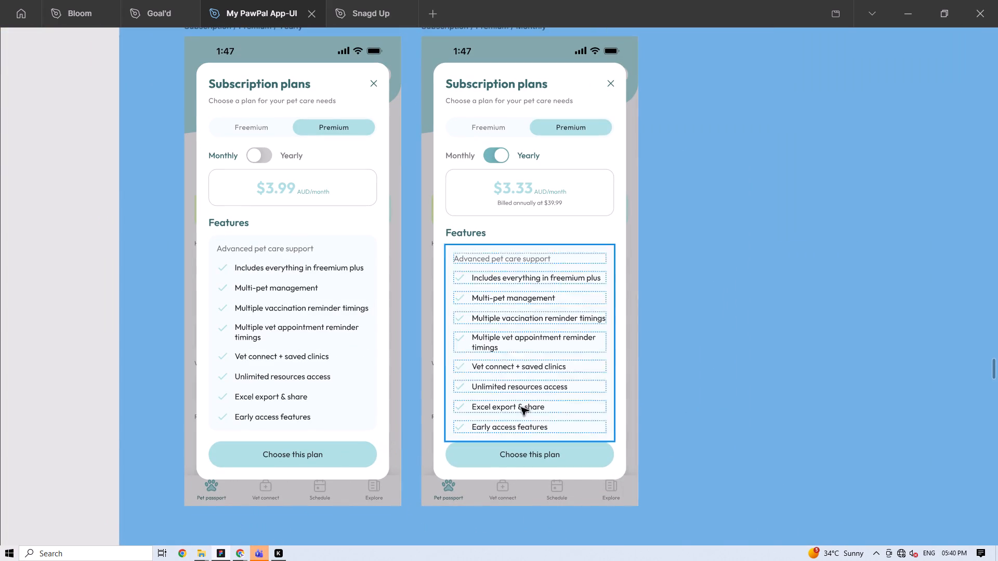
ctrl+click(515, 405)
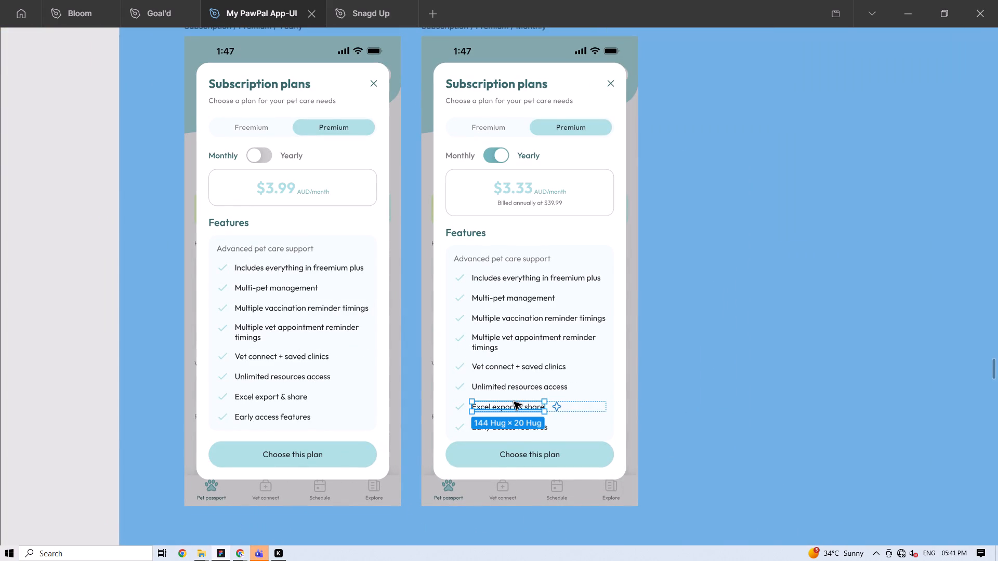
key(shift+Return)
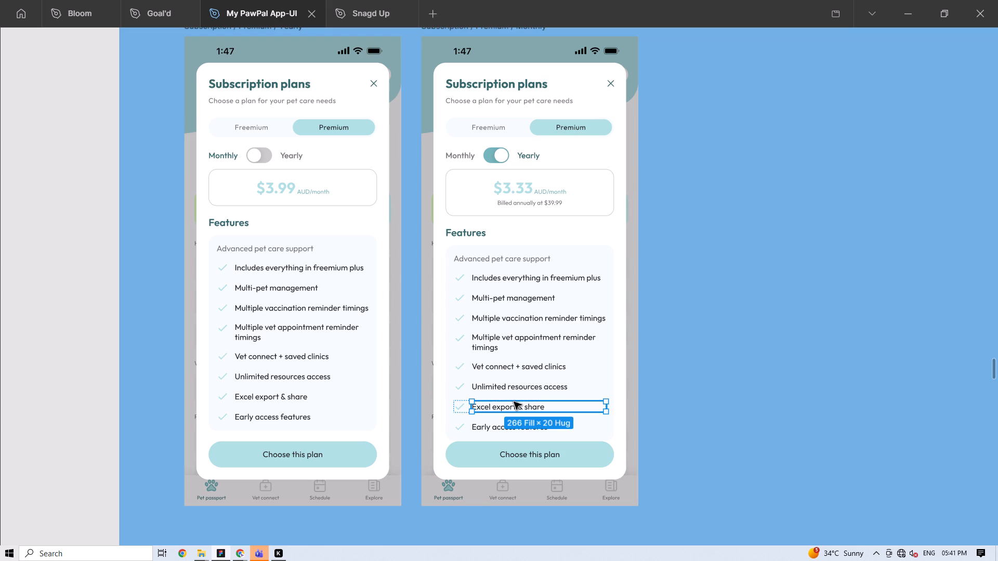
key(shift+Return)
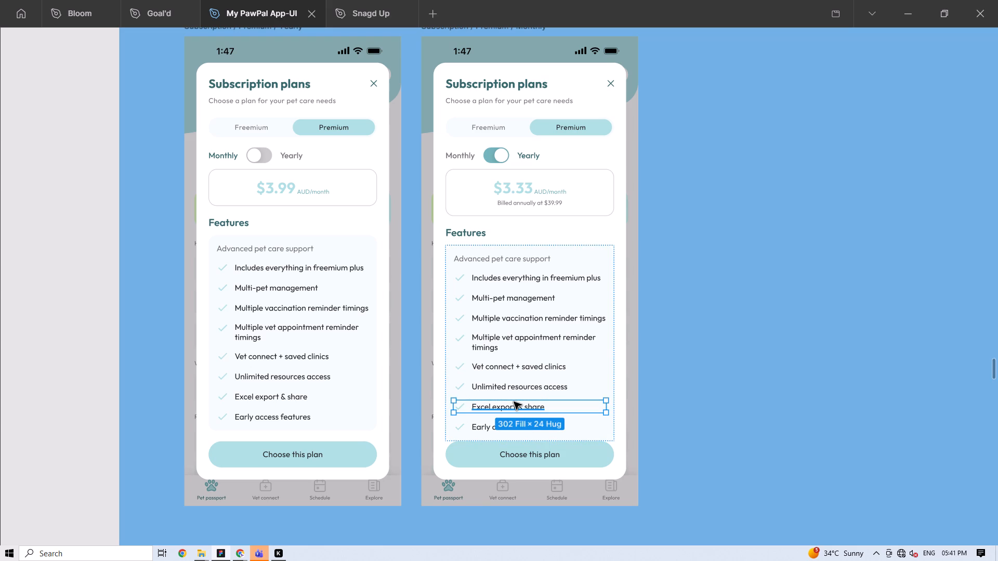
key(ctrl+d)
Change the upper of the two Excel export & share rows on that Premium / Monthly screen to PDF export.
ctrl+click(507, 413)
ctrl+double_click(507, 409)
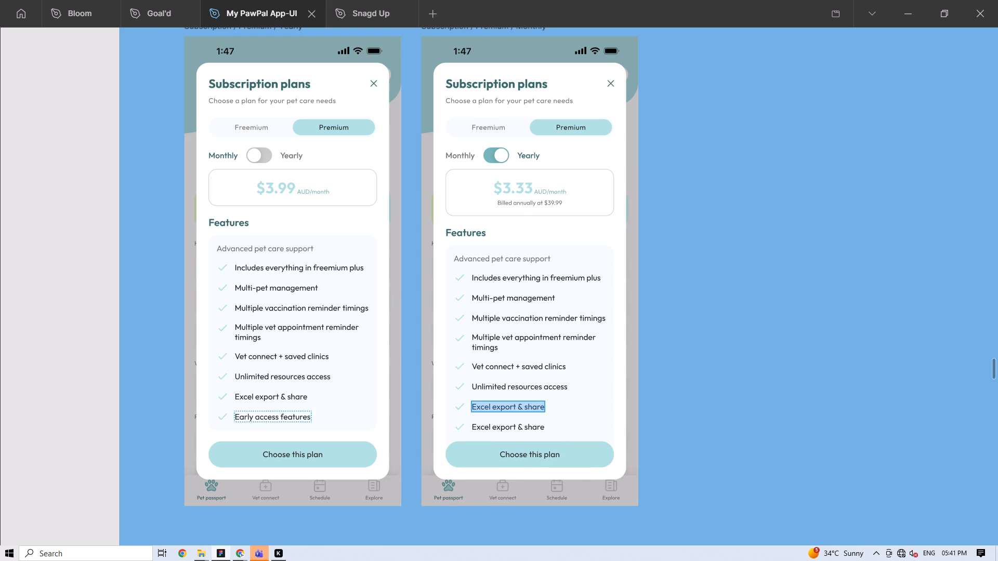
drag(516, 408, 621, 383)
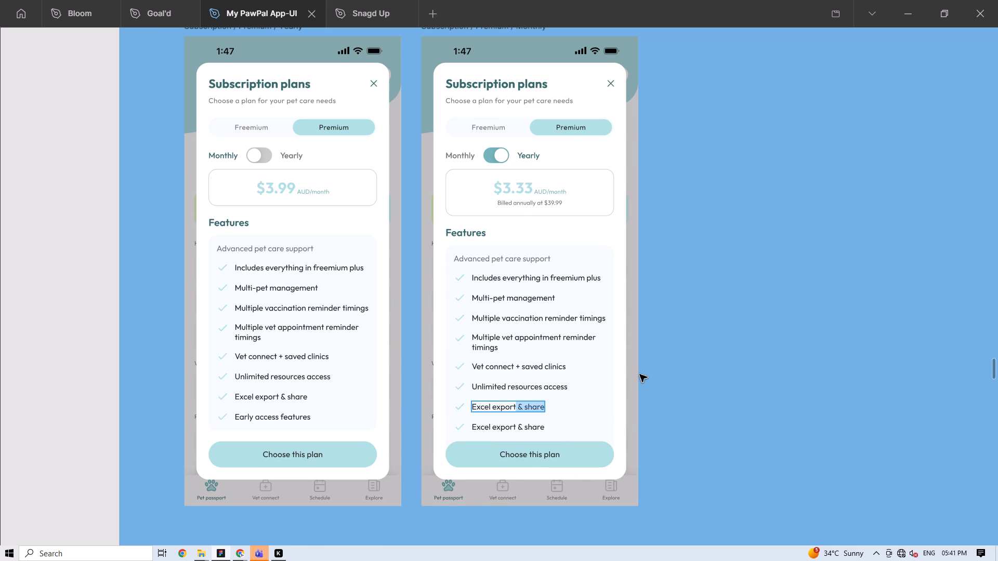
key(BackSpace)
key(ctrl+a)
key(Left)
key(shift+Right)
key(shift+Right)
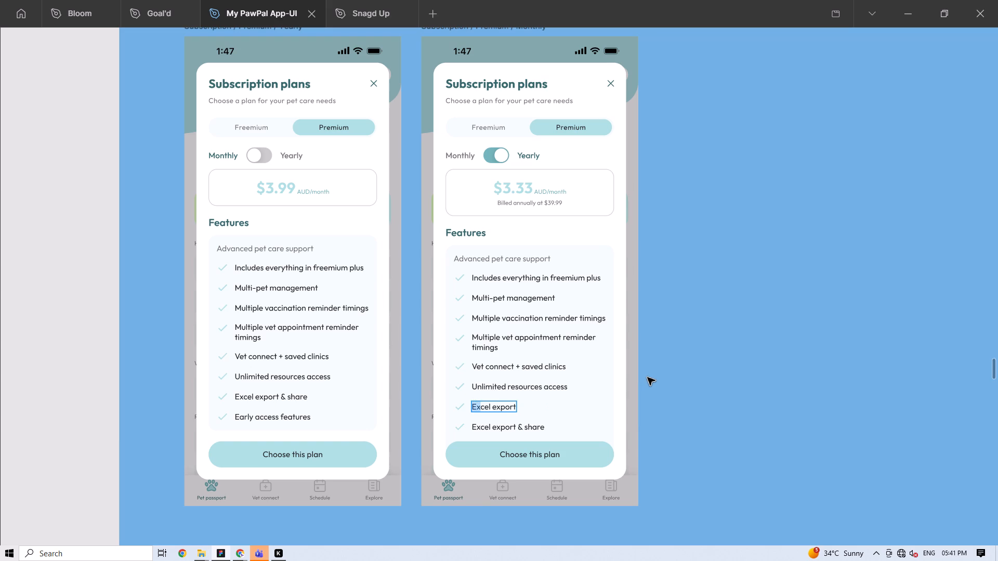
key(shift+Right)
key(shift+Right)
key(shift+Right)
text(PDF)
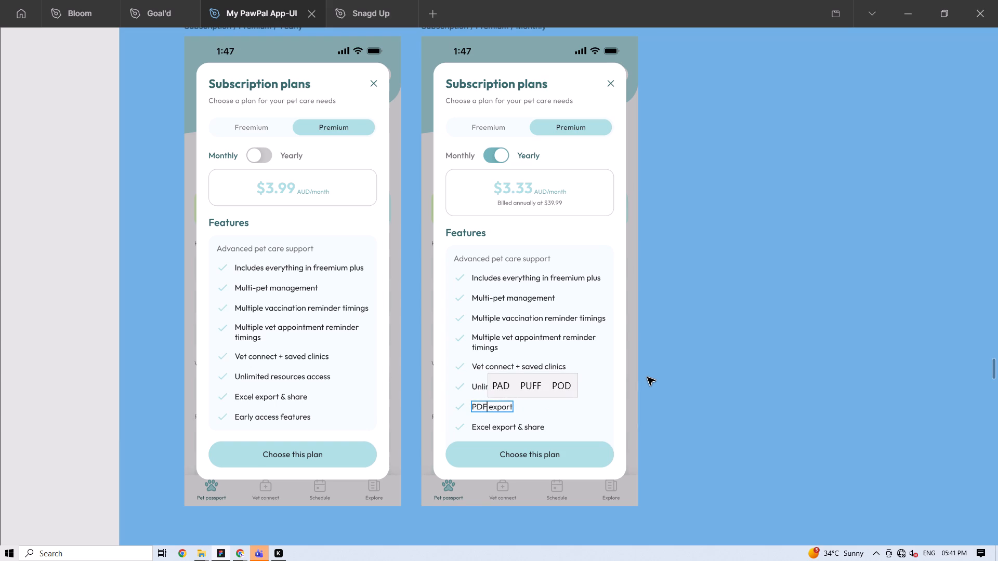
double_click(726, 363)
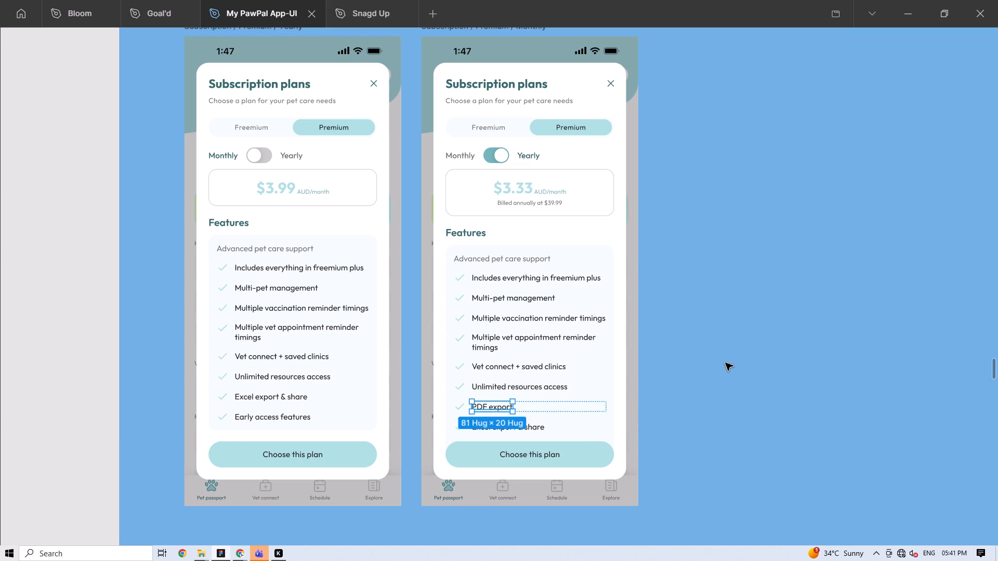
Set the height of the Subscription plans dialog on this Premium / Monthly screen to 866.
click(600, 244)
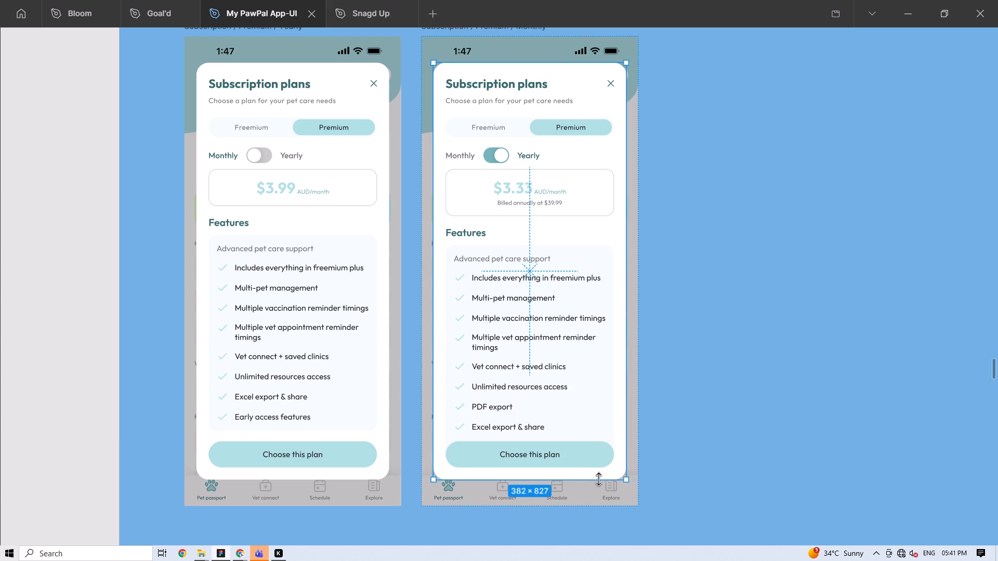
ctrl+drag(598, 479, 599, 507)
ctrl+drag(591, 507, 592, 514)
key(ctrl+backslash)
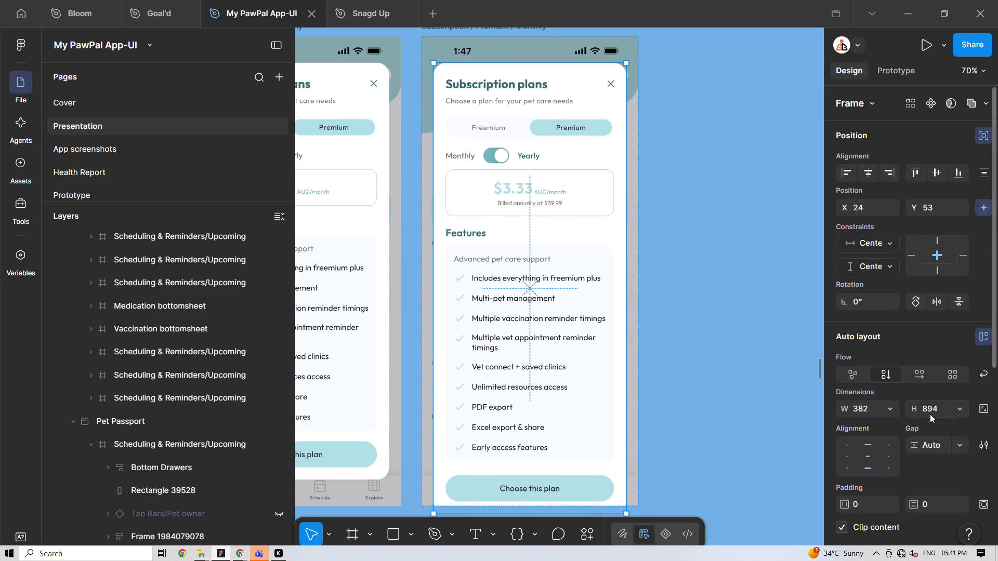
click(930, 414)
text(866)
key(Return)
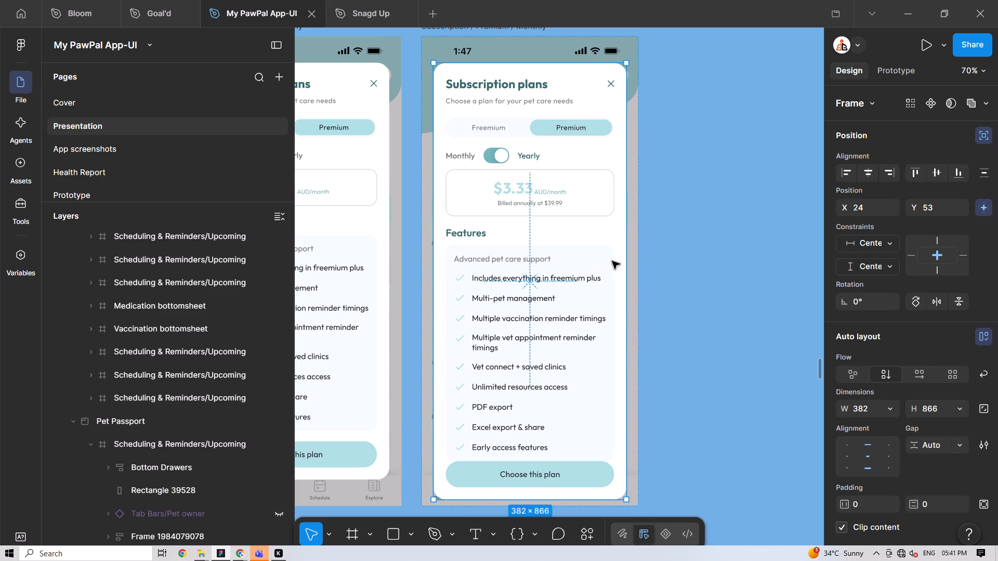
Stretch the Subscription plans dialog to a height of 890 and centre it vertically and horizontally within the Premium / Monthly screen.
shift+drag(572, 265, 570, 248)
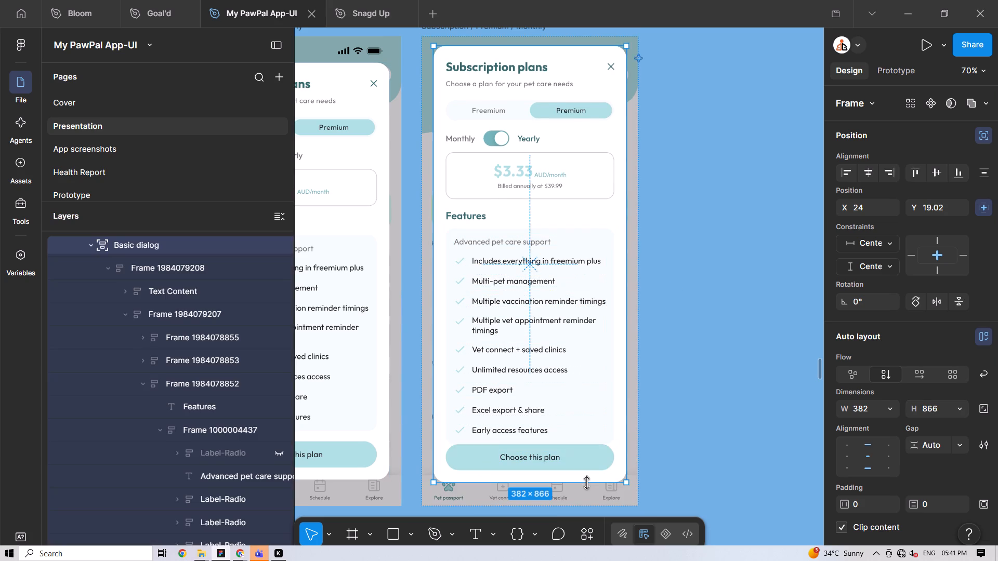
drag(586, 483, 589, 494)
key(ctrl+backslash)
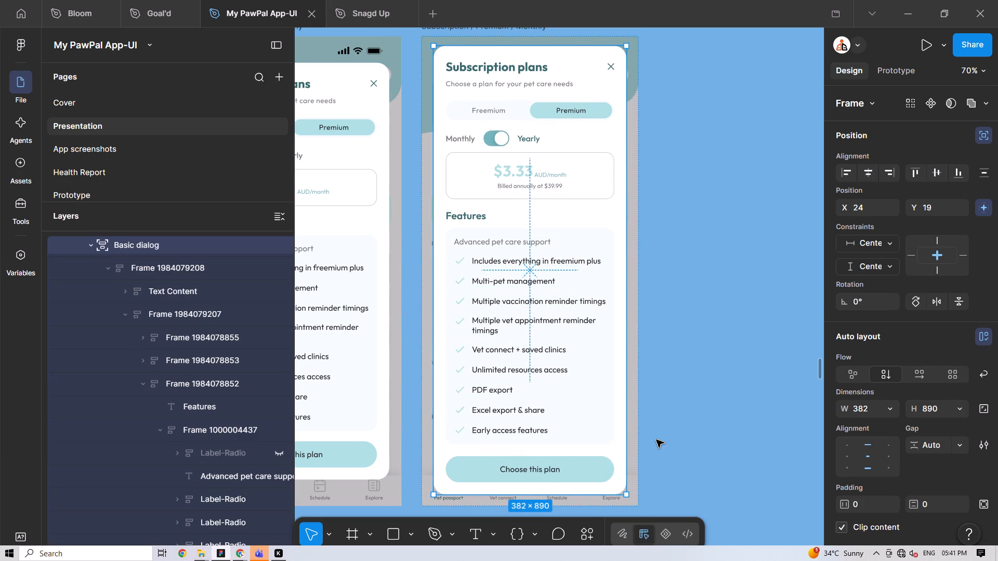
key(alt+v)
key(alt+h)
click(698, 350)
Look over the Client's feedback Changes - 30 Oct 2026 section and switch back to the Basecamp to-do in Chrome.
ctrl+scroll(707, 320, down, 2)
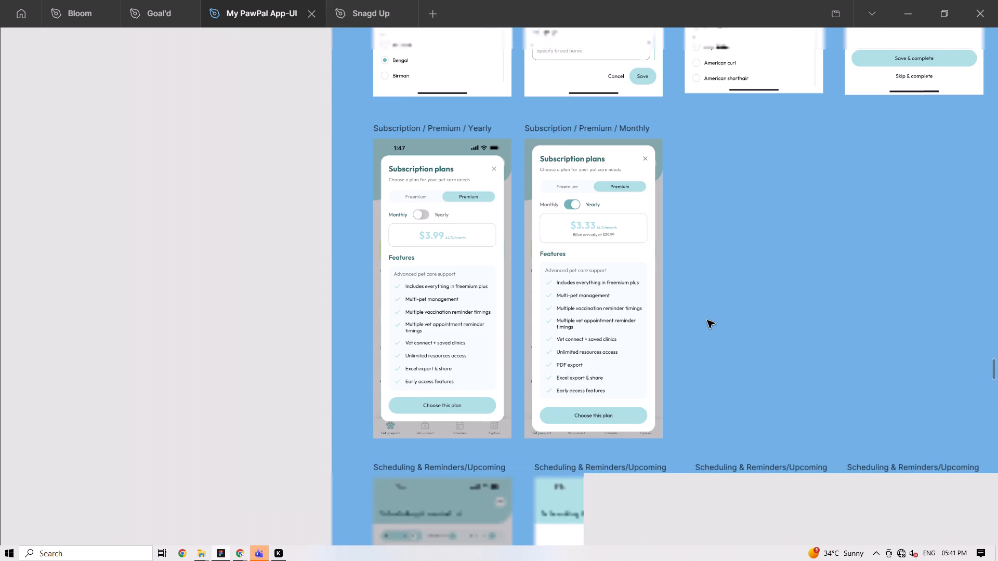
ctrl+scroll(743, 355, down, 5)
key(space)
drag(448, 398, 264, 365)
ctrl+scroll(246, 318, down, 3)
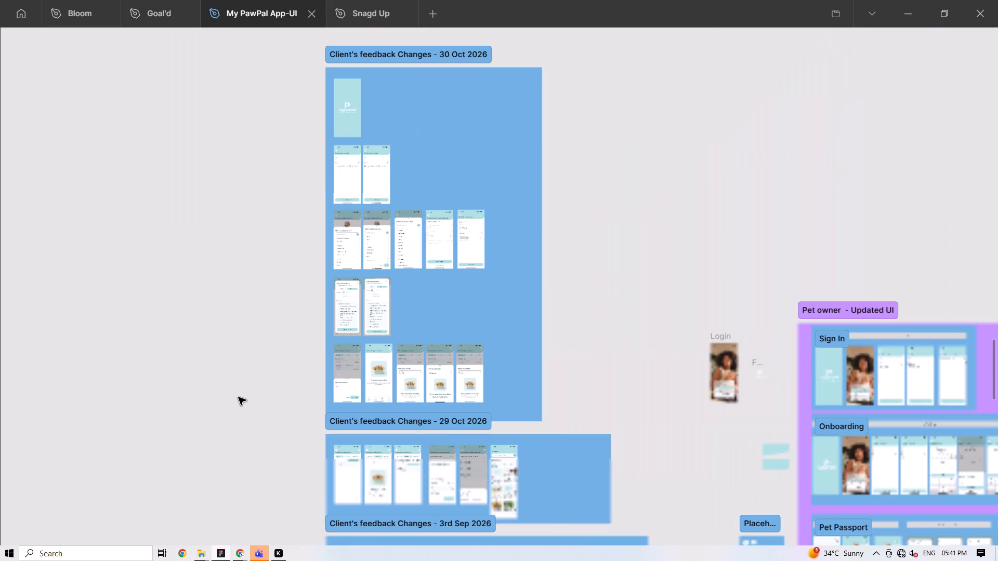
key(space)
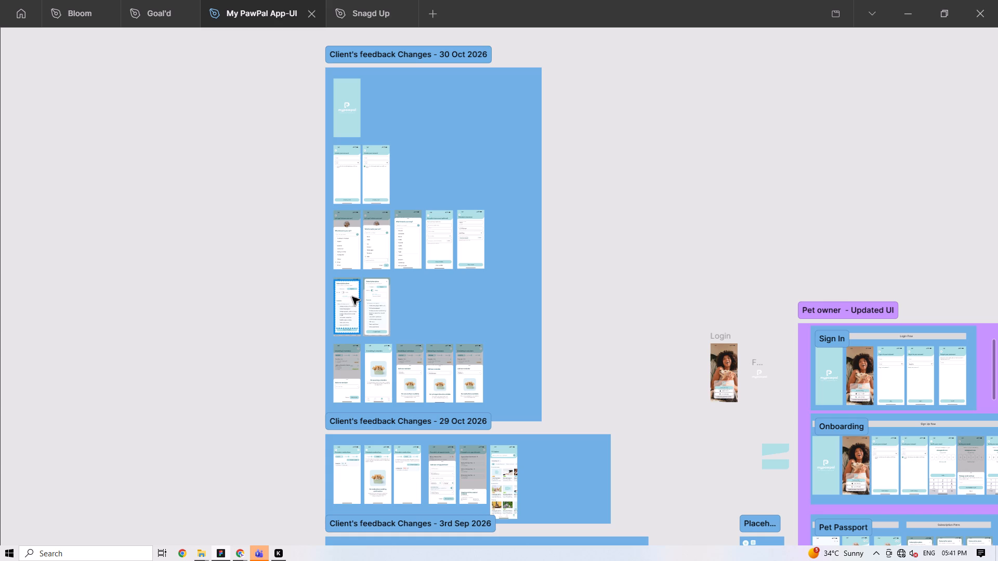
key(alt+Tab)
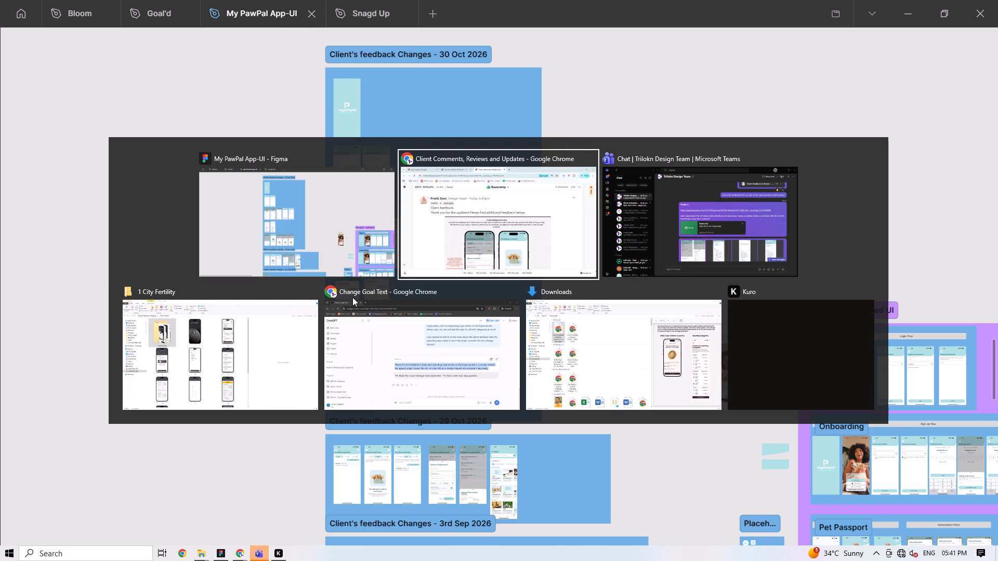
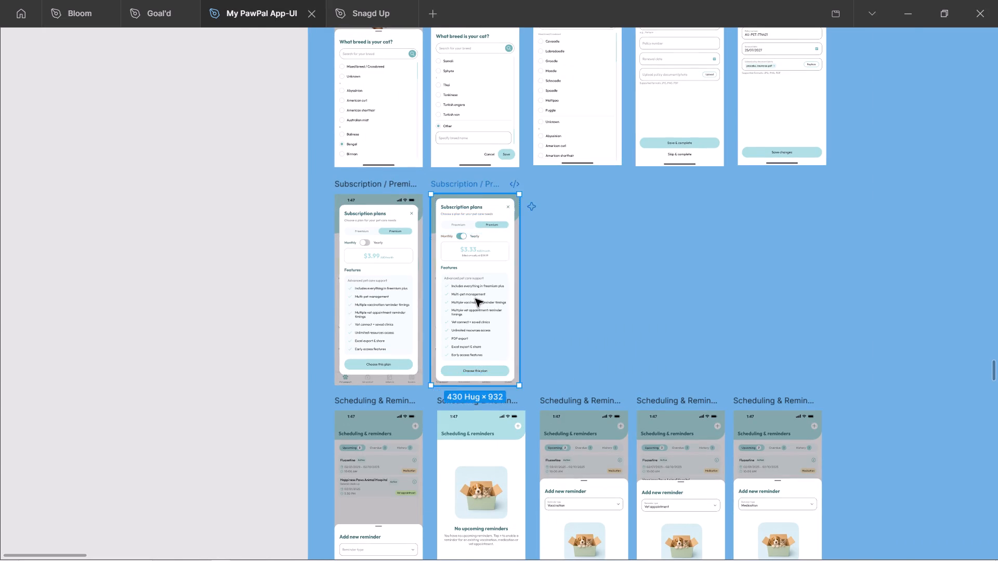
Copy the updated Subscription / Premium / Monthly screen, the one with PDF export listed separately, as a PNG image.
key(ctrl+shift+c)
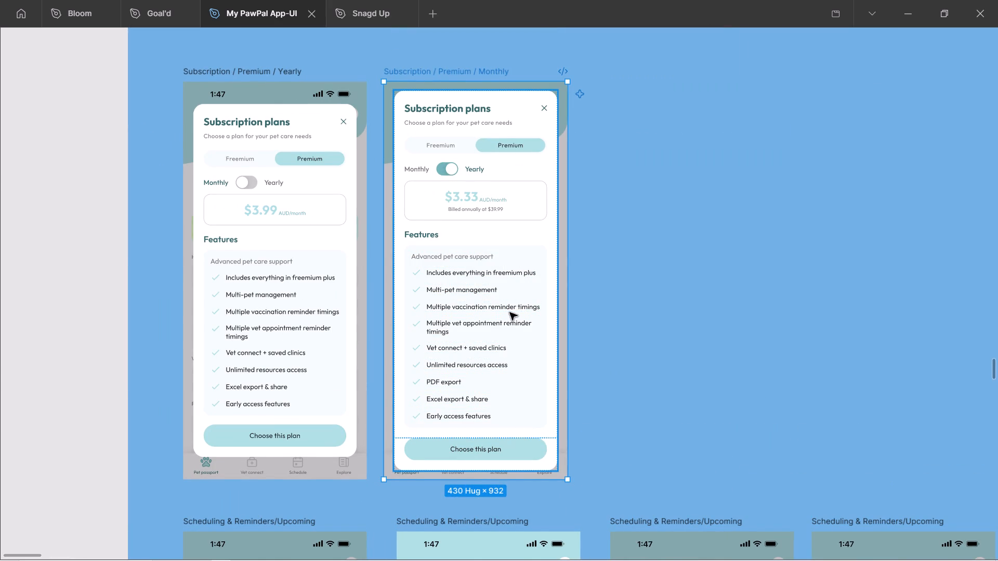
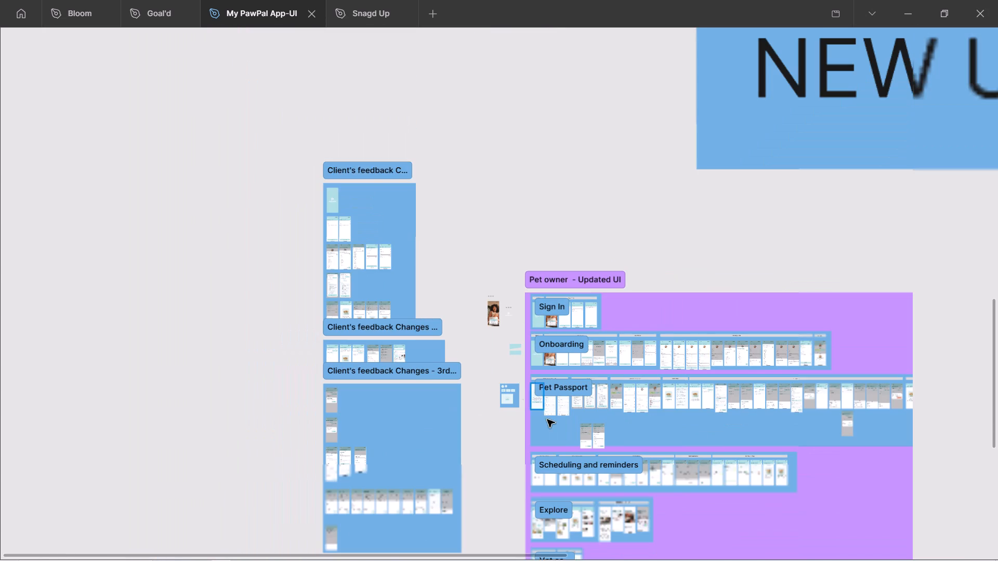
Select the Subscription / Premium / Yearly and Subscription / Premium / Monthly frames together under Subscription Plans in the Pet owner - Updated UI section.
ctrl+scroll(600, 408, up, 4)
ctrl+scroll(600, 408, down, 1)
ctrl+scroll(600, 408, up, 7)
ctrl+scroll(521, 223, up, 2)
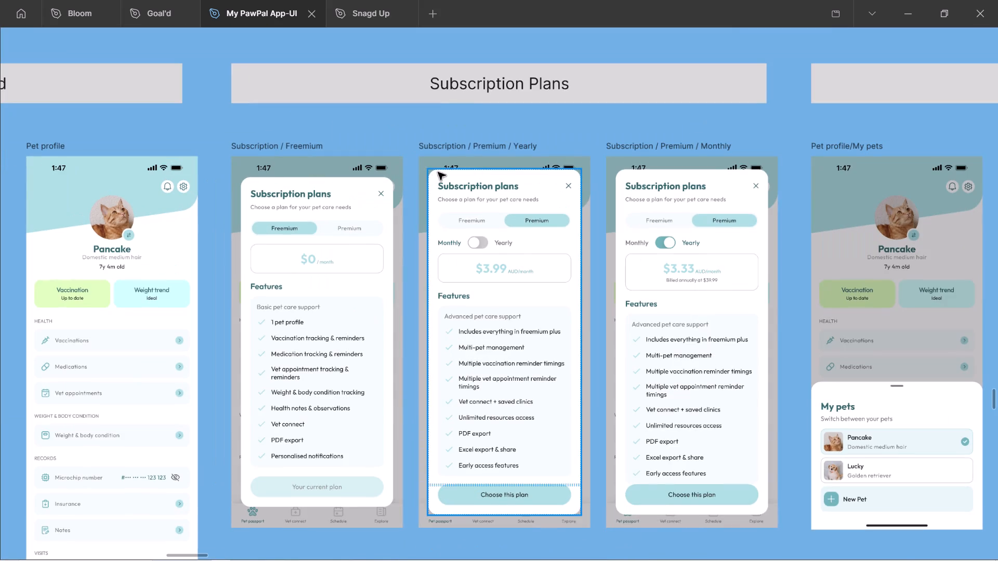
click(454, 141)
shift+click(645, 148)
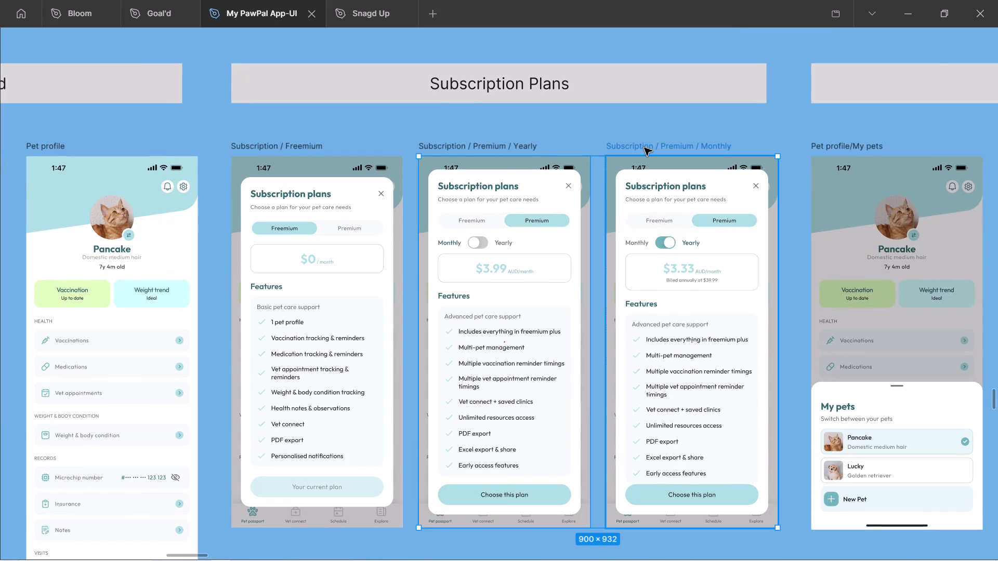
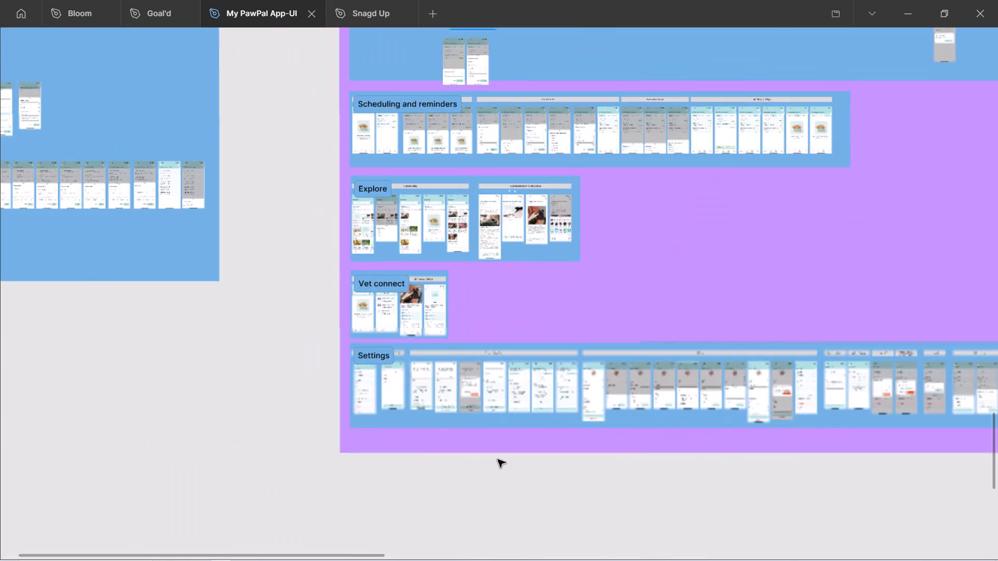
Copy the Onboarding/ Subscribe frame titled "Your premium plan is active!" without the cancel dialog, in the Settings section, as a PNG.
ctrl+scroll(498, 460, up, 4)
ctrl+scroll(240, 221, up, 4)
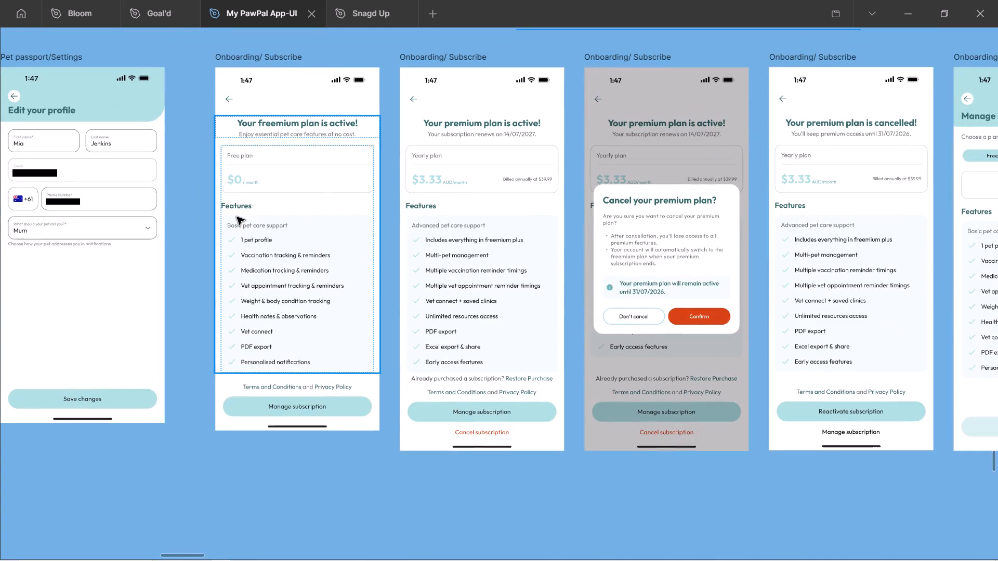
shift+scroll(245, 208, down, 1)
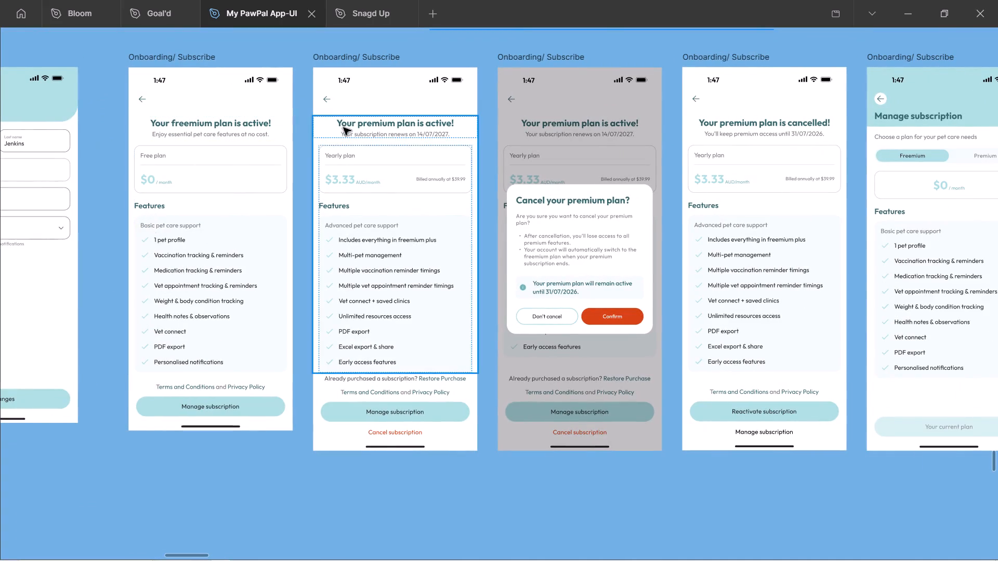
click(343, 57)
key(ctrl+shift+c)
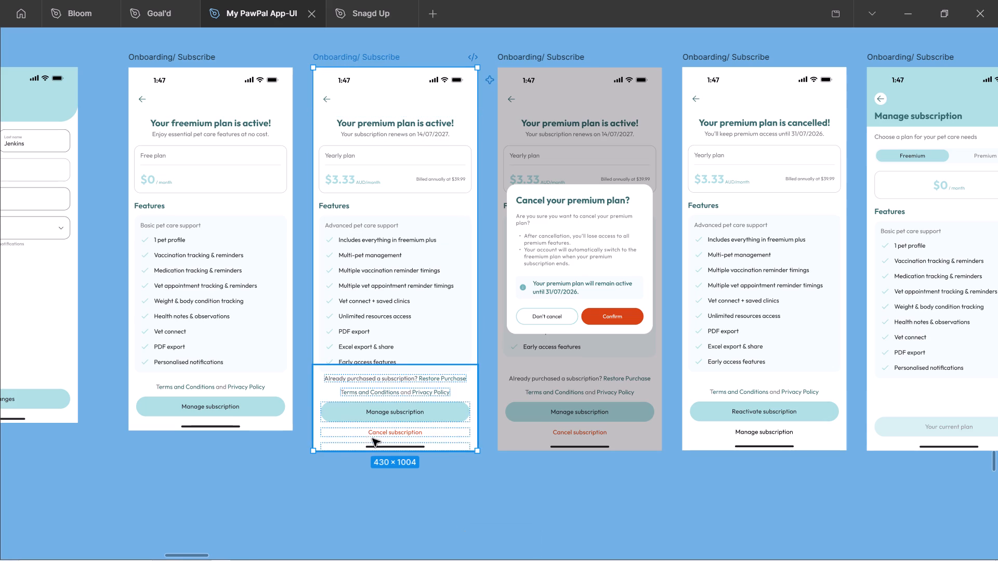
Extend the bottom edge of the selected "Your premium plan is active!" frame to a height of 1028.
drag(406, 452, 408, 460)
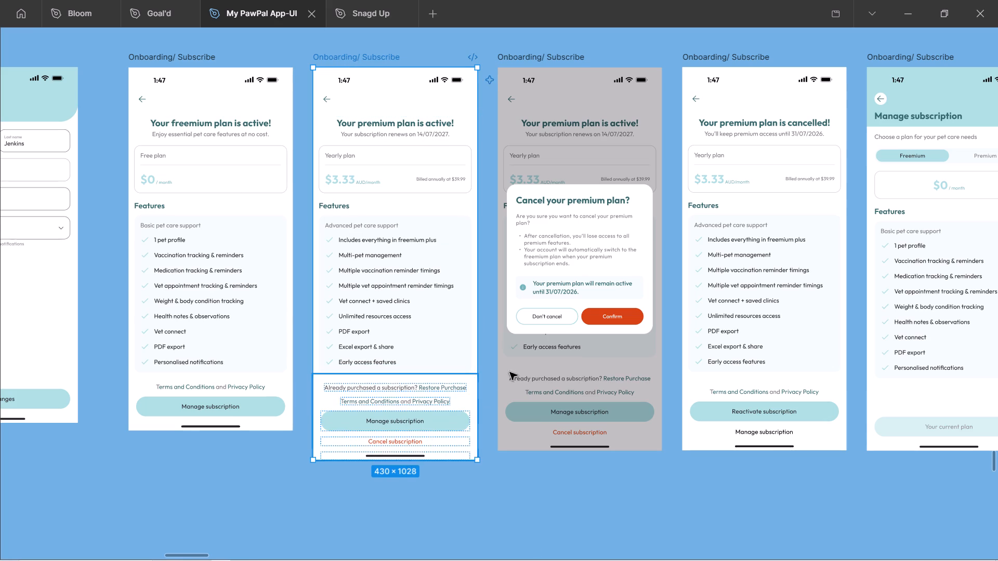
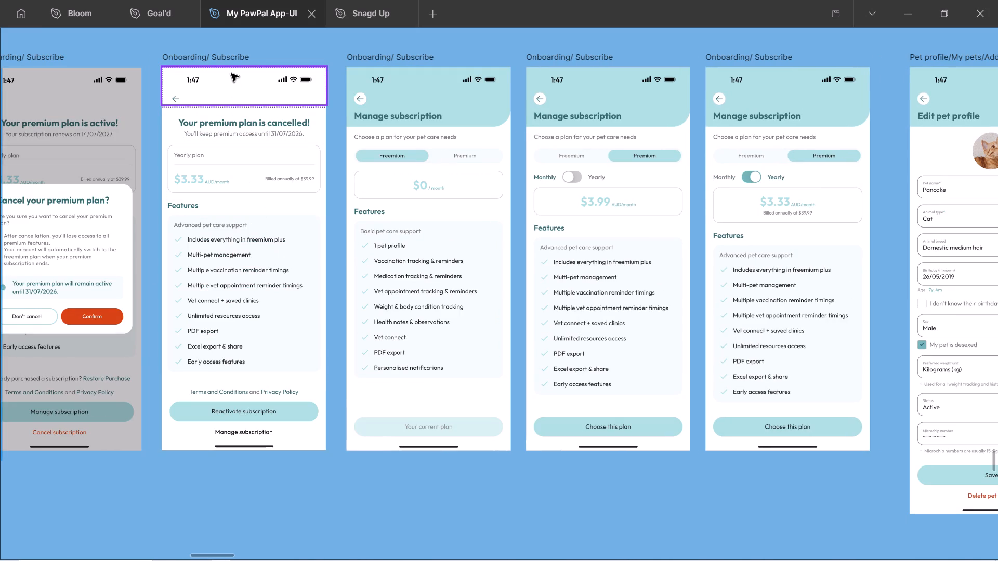
Copy the Onboarding/ Subscribe frame titled "Your premium plan is cancelled!" as a PNG.
click(212, 59)
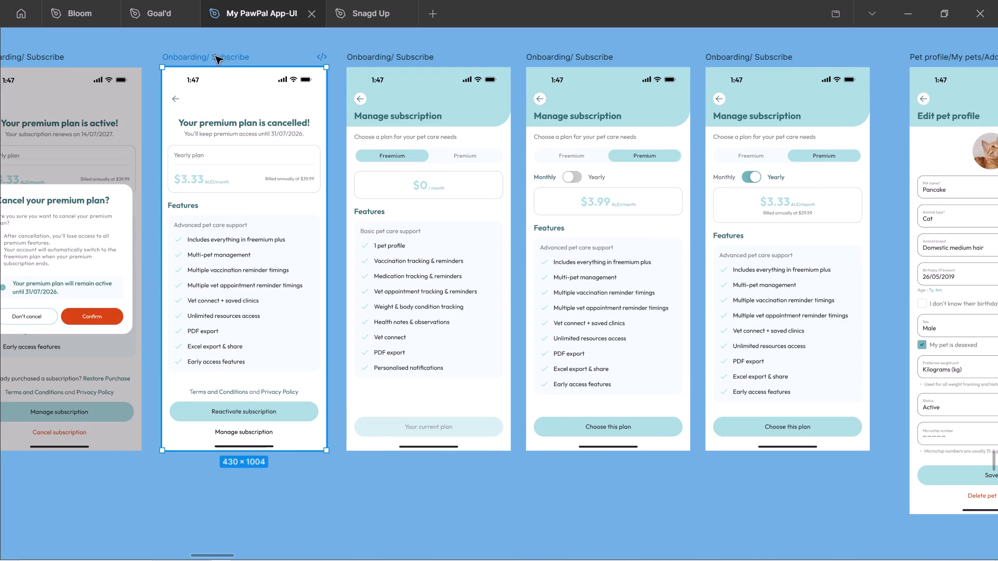
key(ctrl+shift+c)
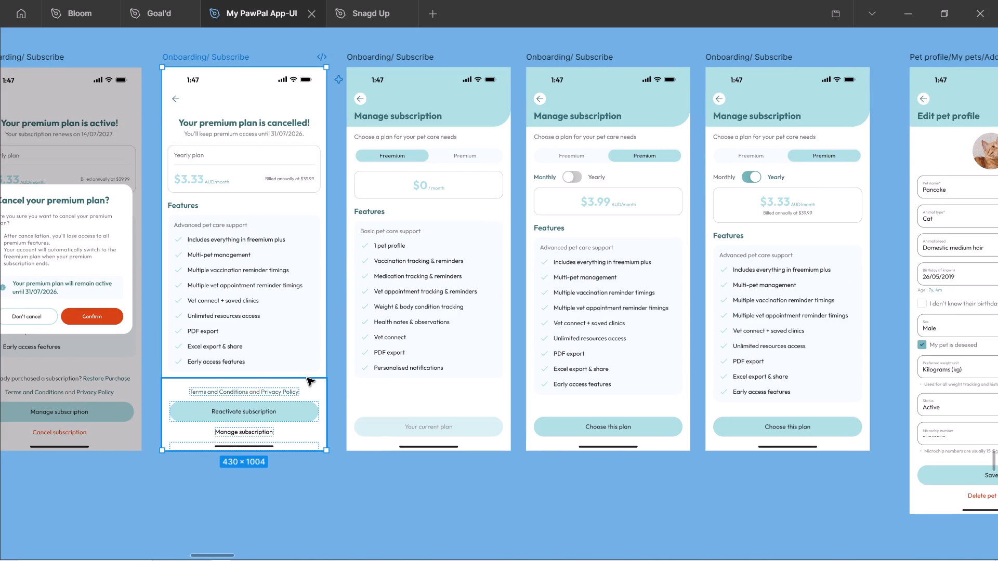
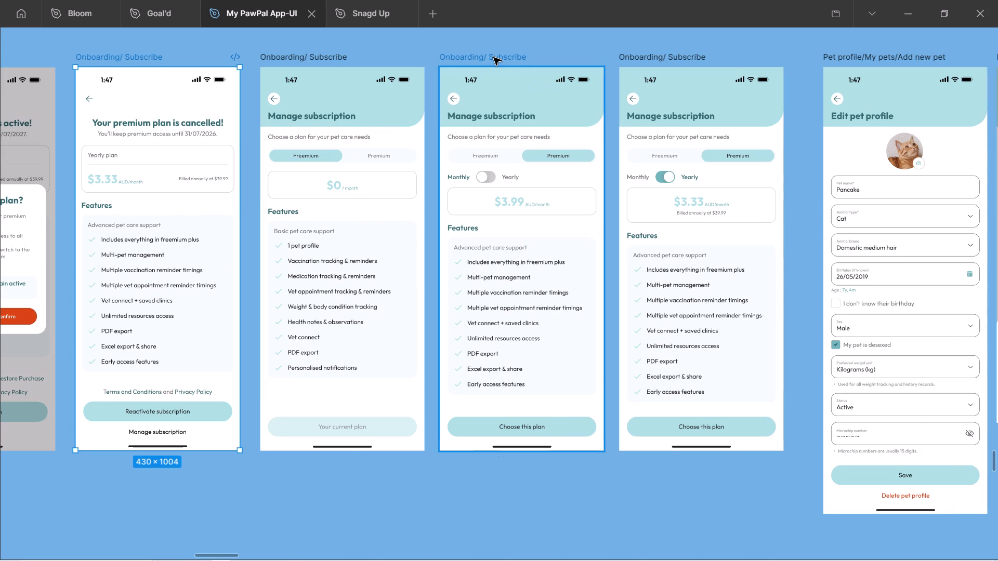
Select the monthly and yearly Premium versions of the Manage subscription frame together.
shift+click(644, 56)
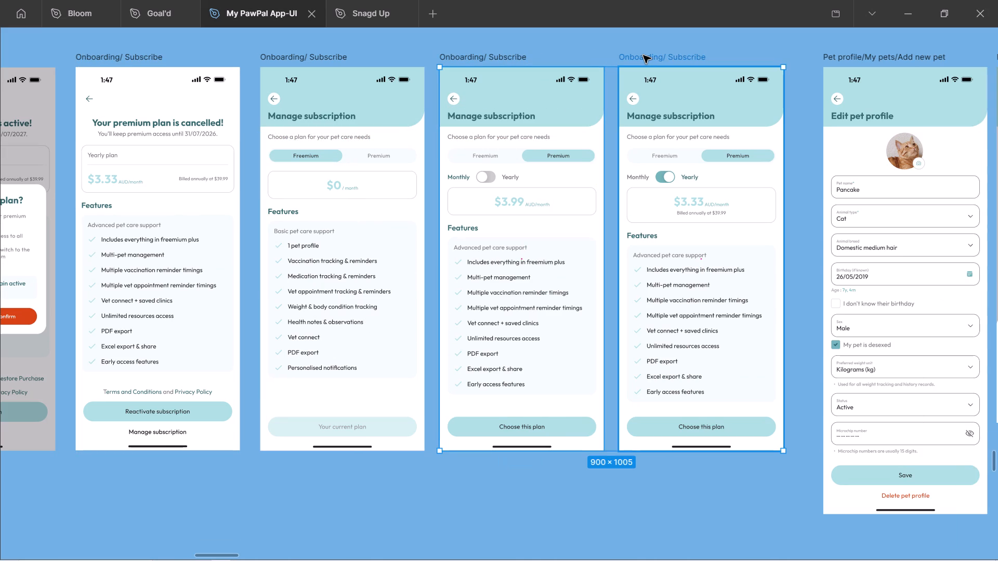
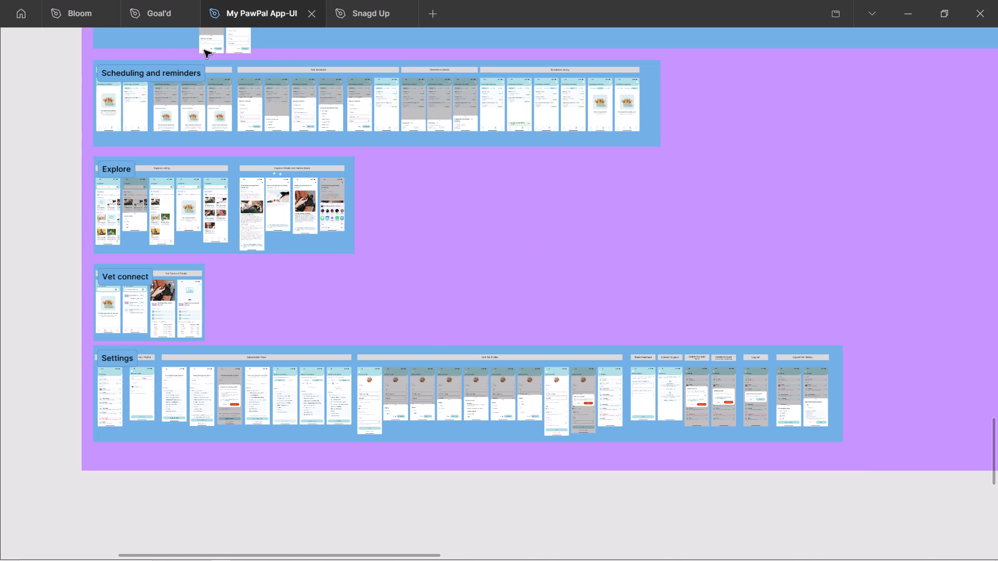
Switch to the Goal'd design file and bring its entire canvas into view.
click(150, 11)
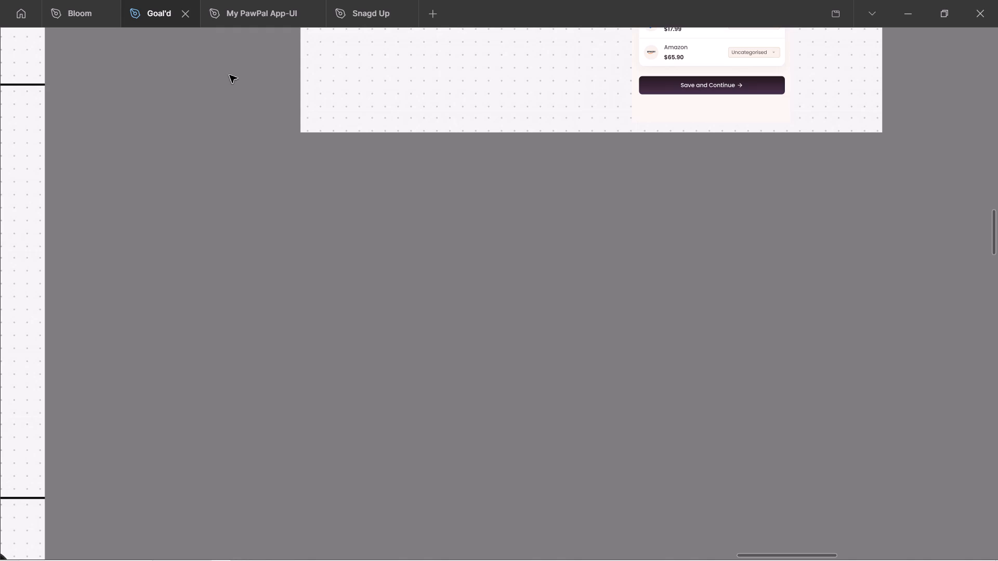
key(shift+exclam)
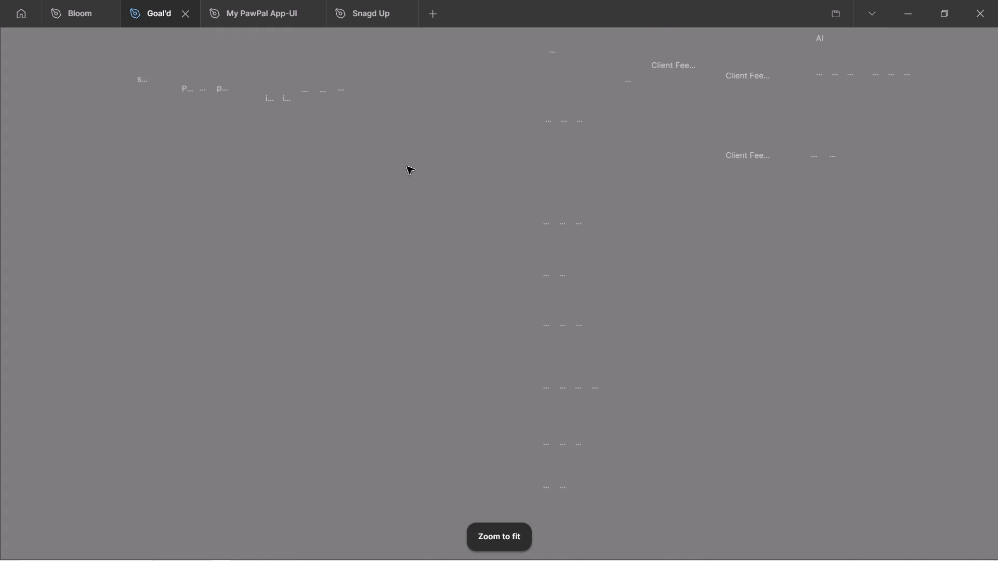